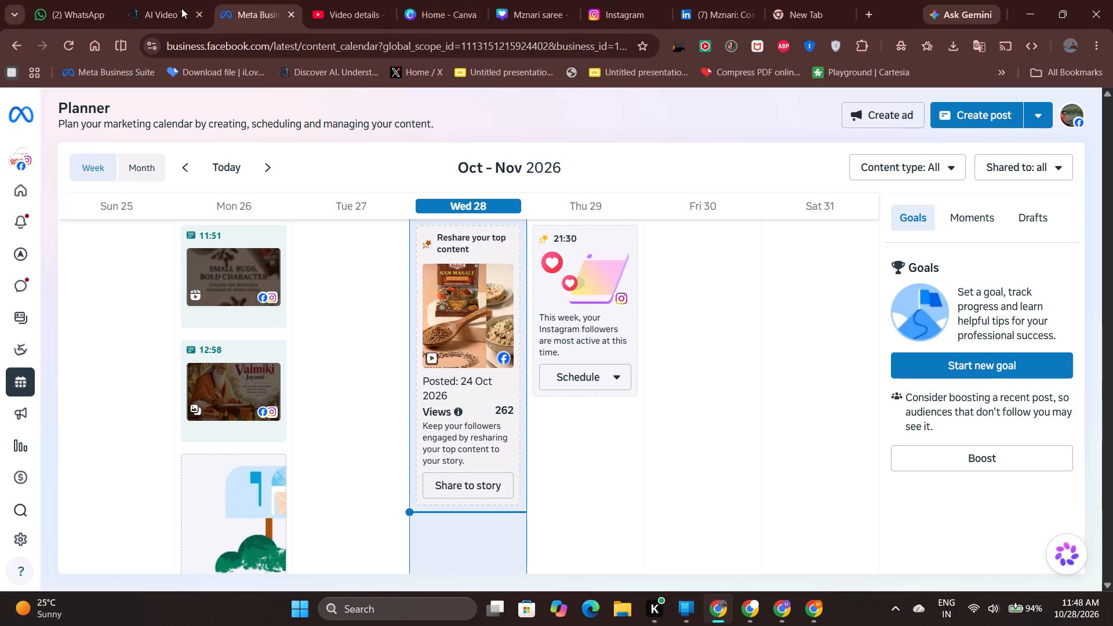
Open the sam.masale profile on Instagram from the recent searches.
left_click(330, 0)
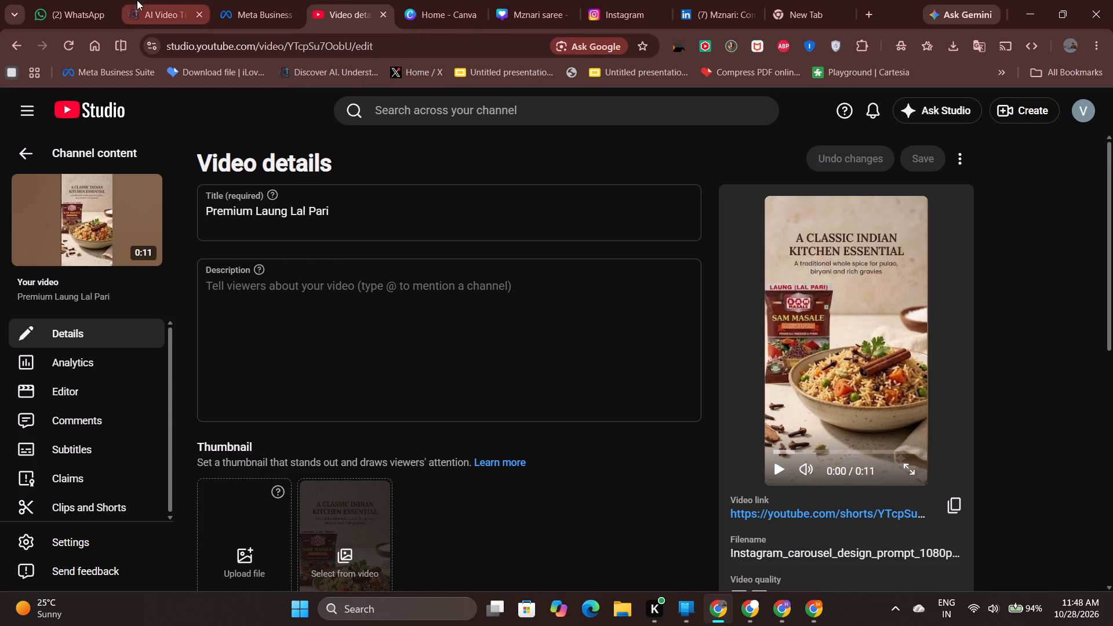
left_click(609, 0)
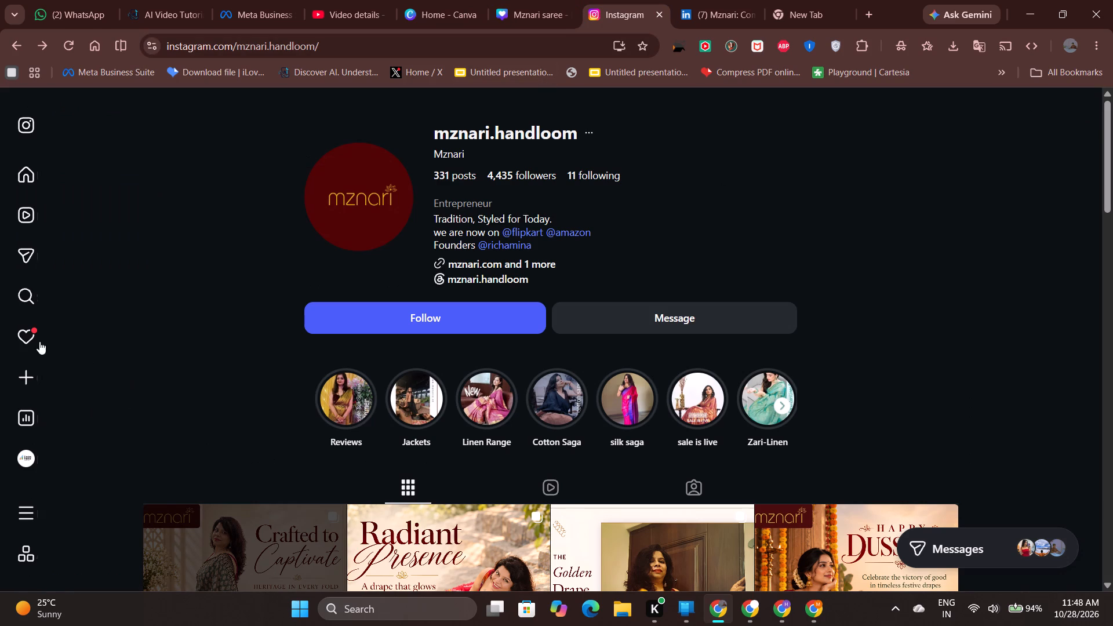
left_click(38, 303)
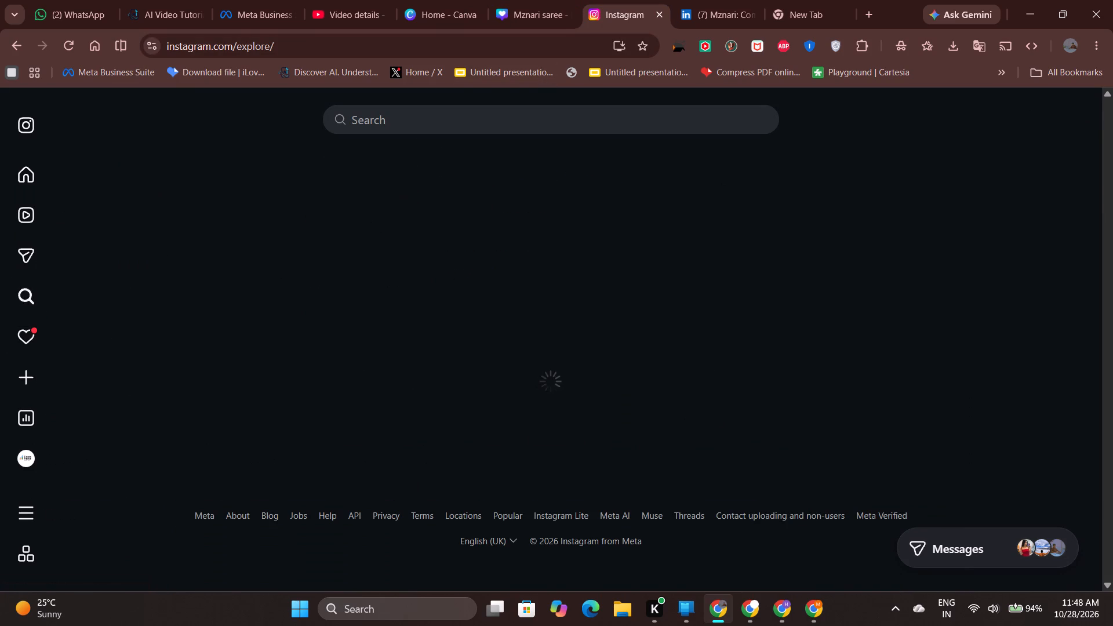
left_click(412, 119)
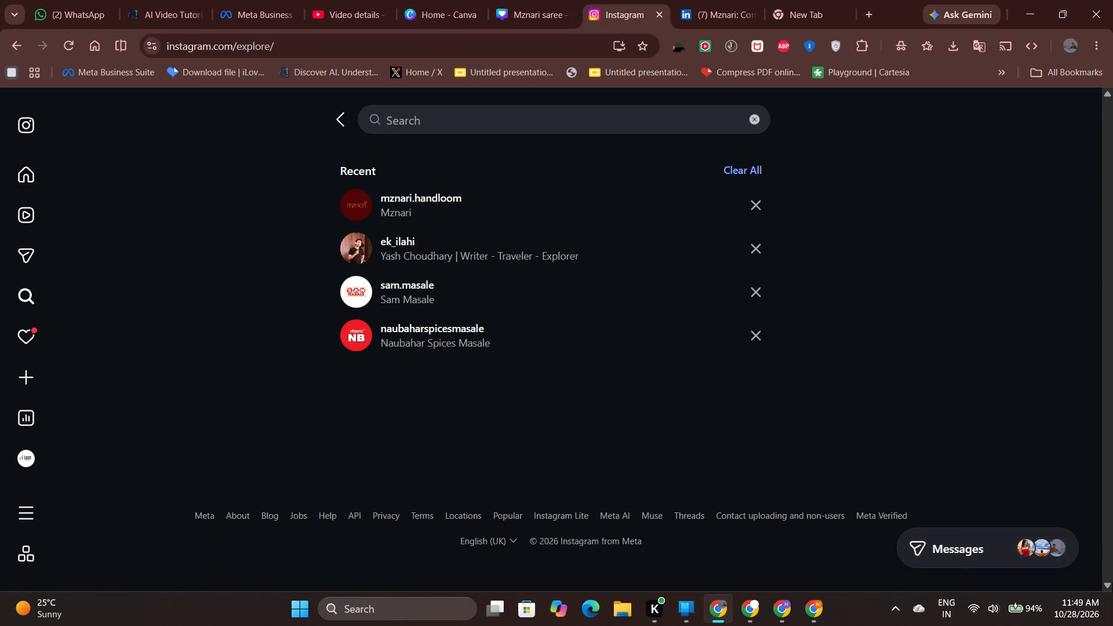
left_click(406, 298)
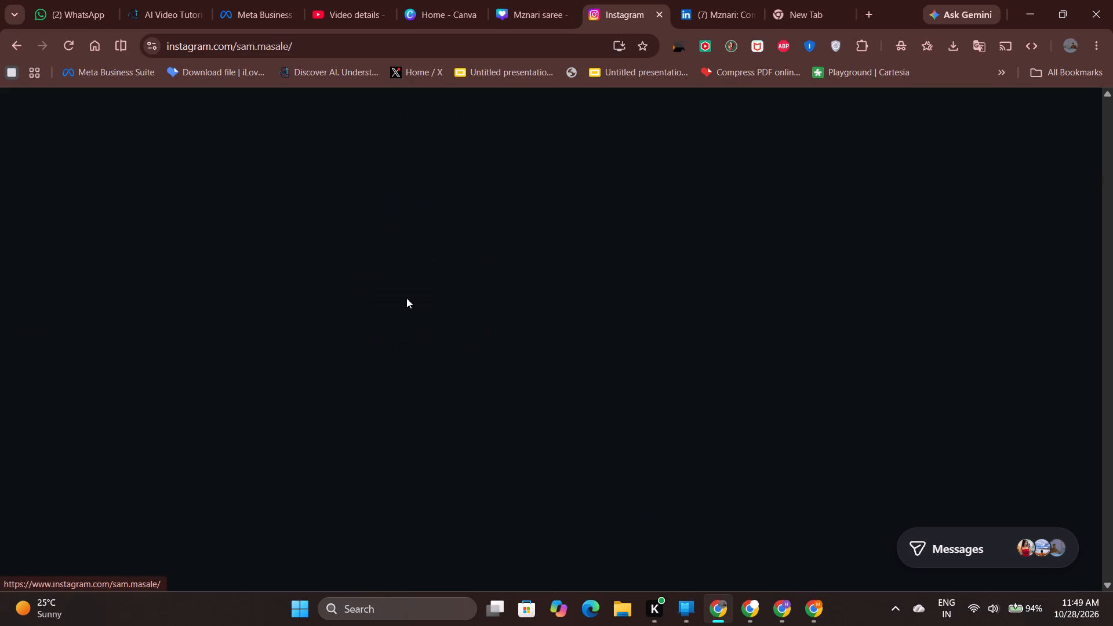
Examine the sam.masale post grid, viewing the Premium Laung Lal Pari reel and the Jeera Powder reel with their captions.
scroll(853, 217, "down", 3)
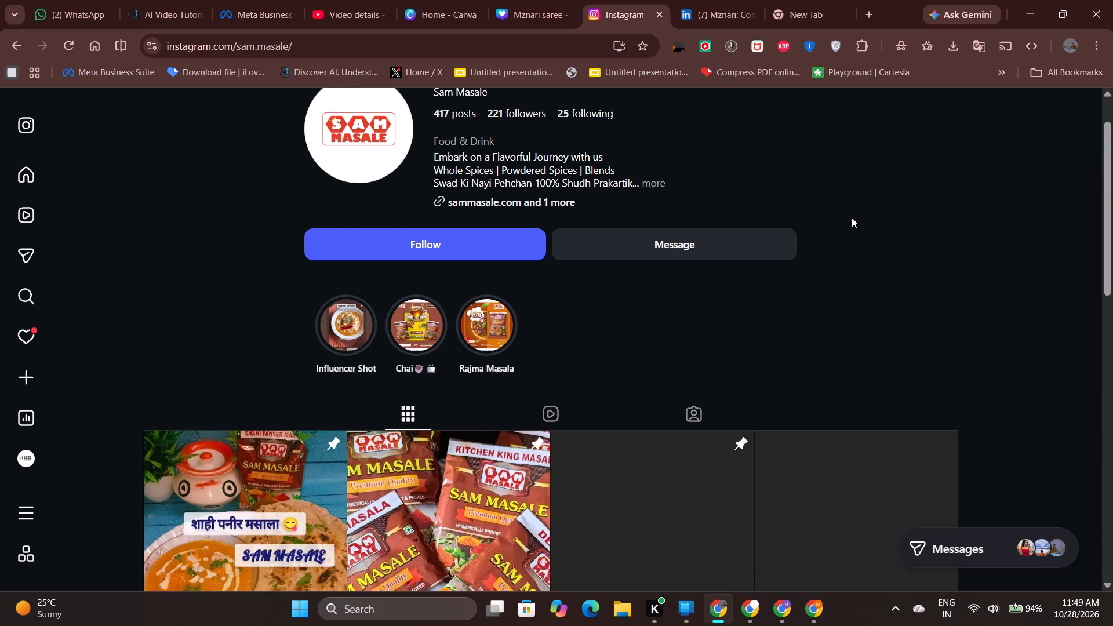
scroll(852, 217, "down", 2)
scroll(852, 217, "up", 1)
scroll(862, 350, "down", 3)
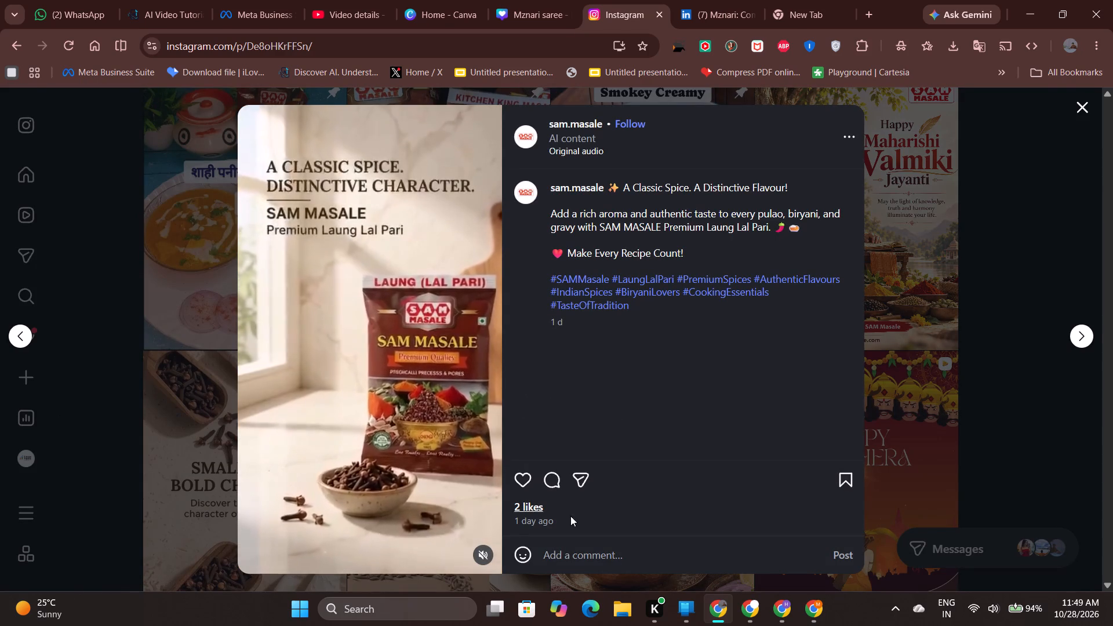
left_click(1081, 117)
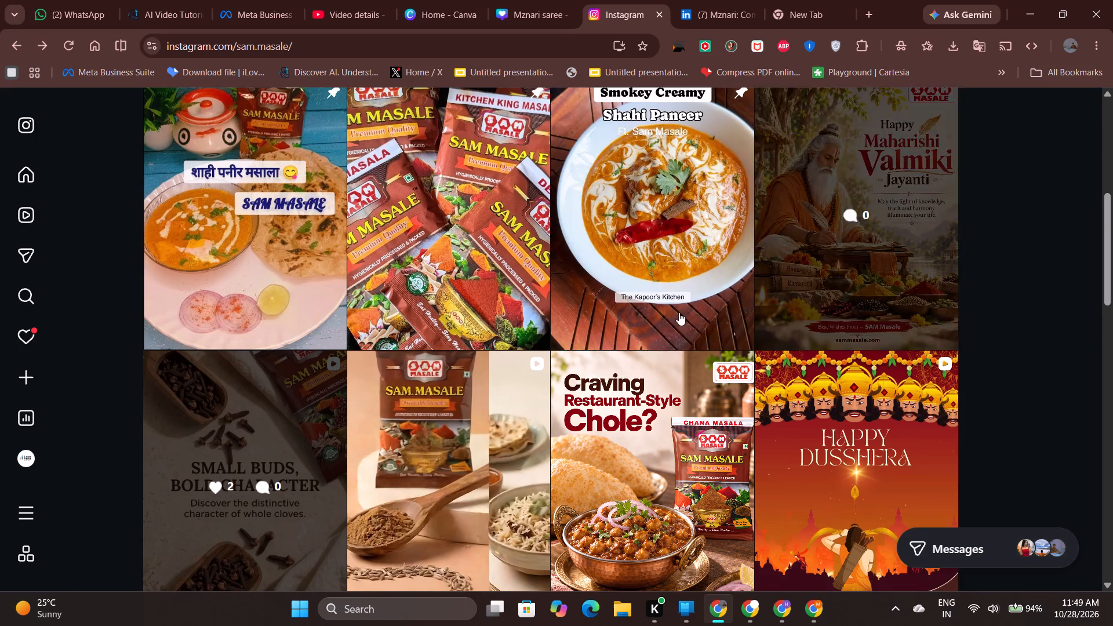
scroll(610, 342, "down", 2)
left_click(423, 255)
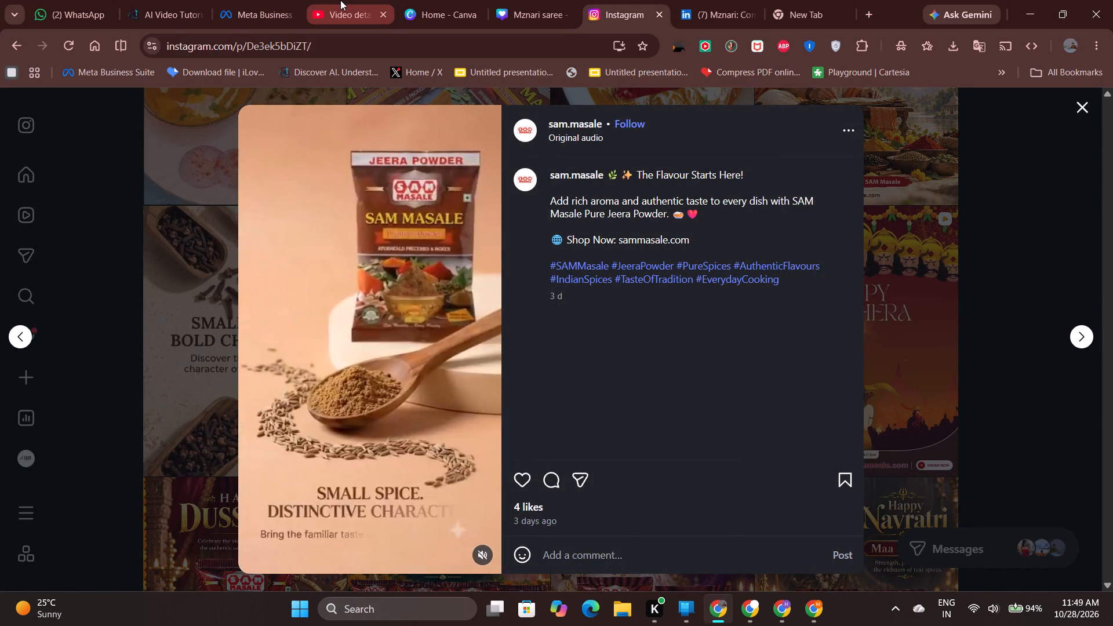
Preview the Premium Laung Lal Pari video on its YouTube Studio details page.
left_click(340, 0)
left_click(779, 471)
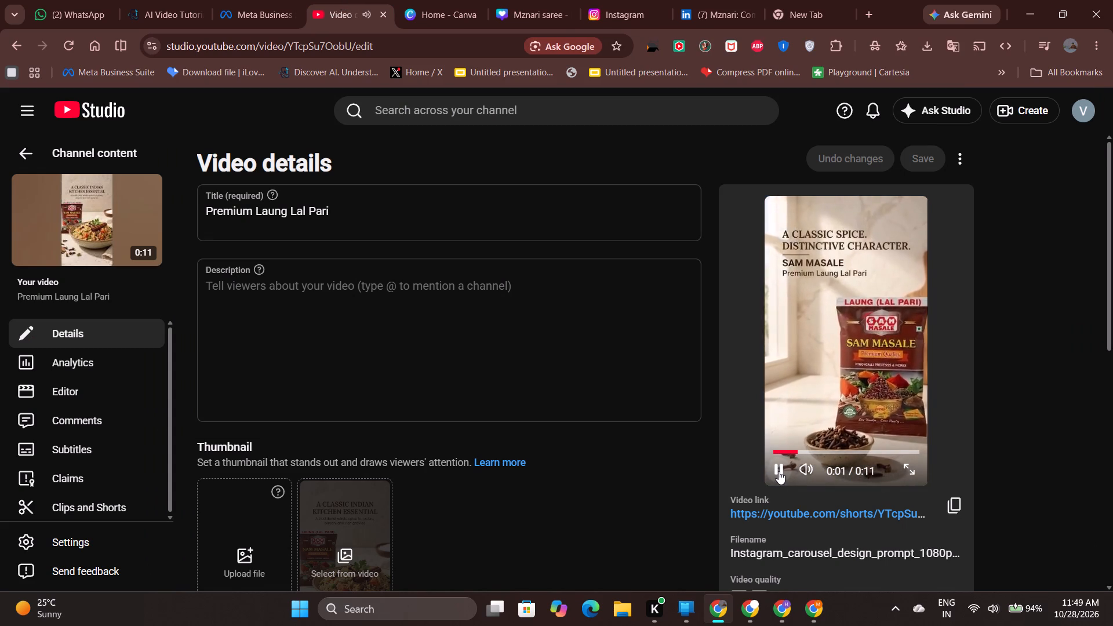
left_click(779, 471)
Return to Instagram, close the Jeera Powder reel and review the latest posts in the sam.masale grid.
left_click(636, 0)
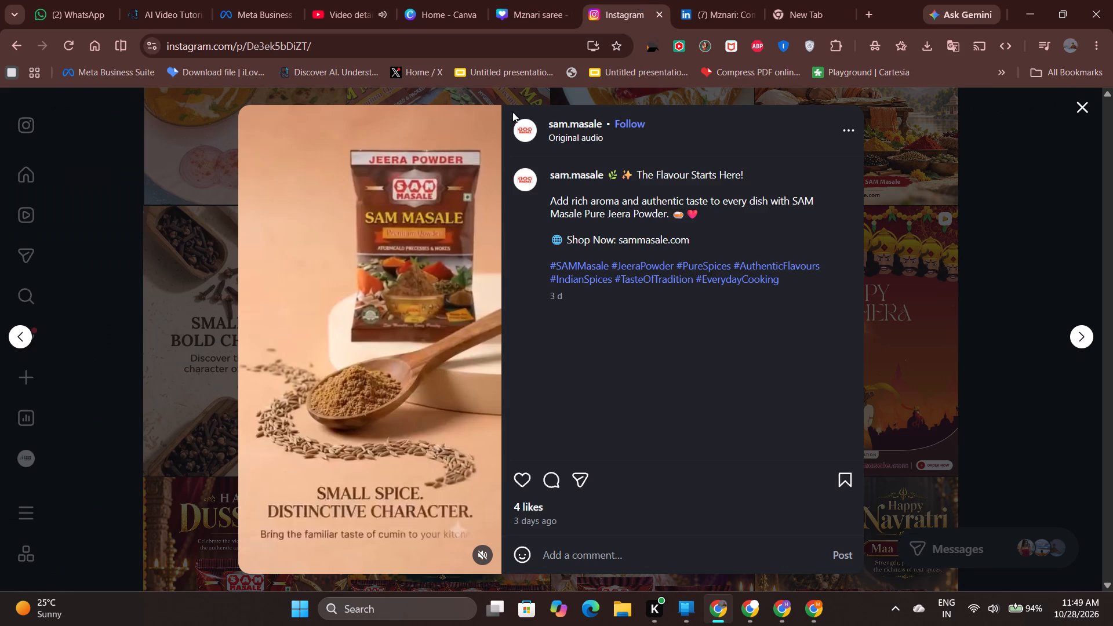
left_click(1090, 110)
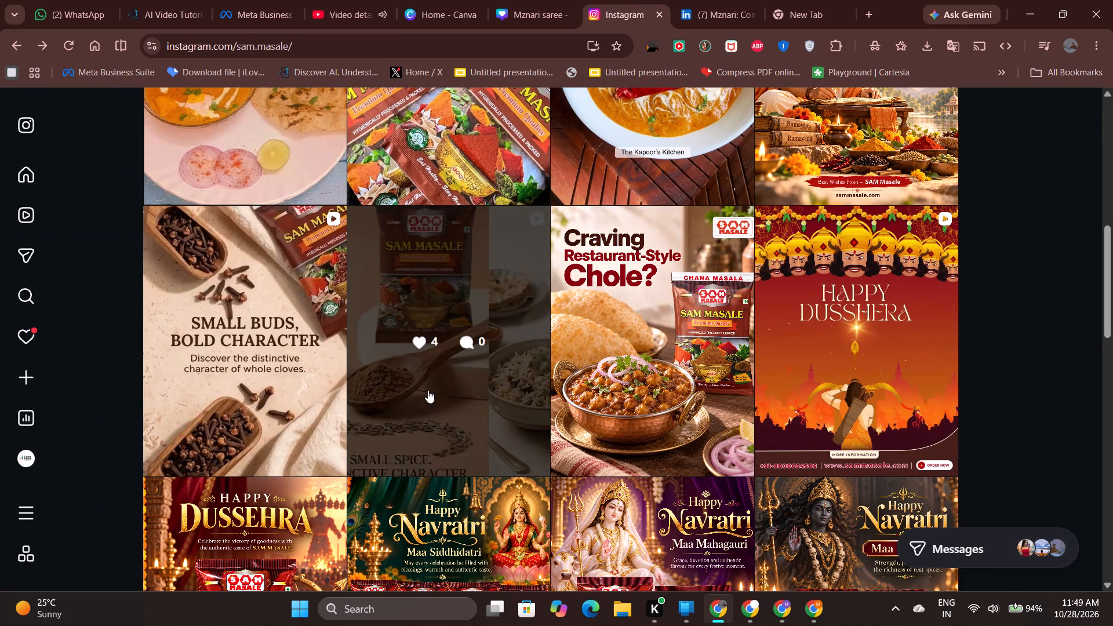
scroll(319, 402, "up", 4)
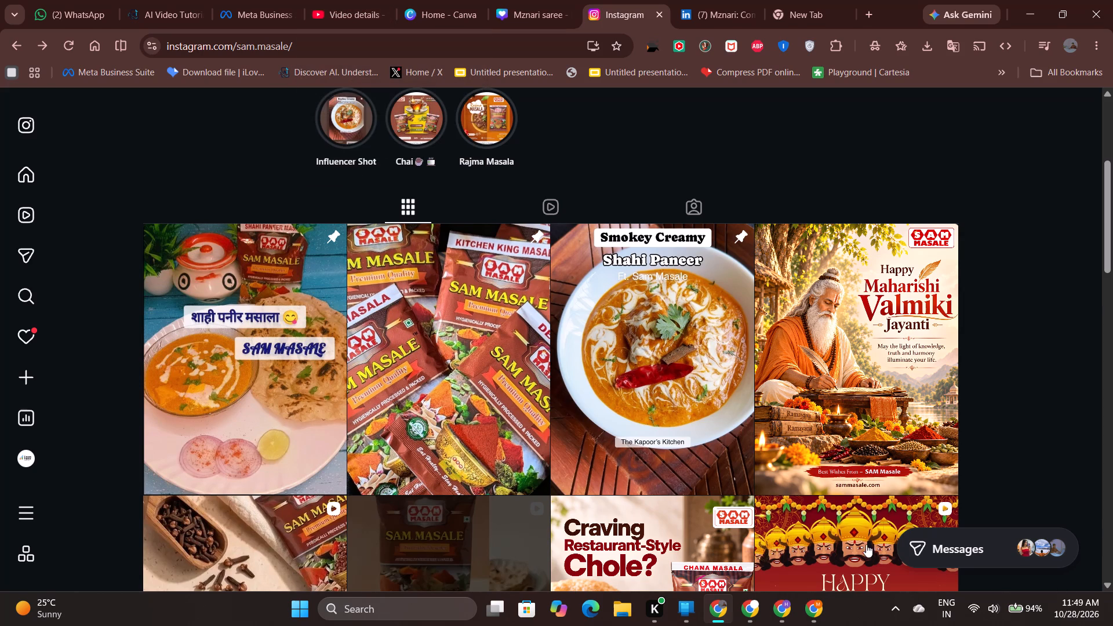
scroll(872, 496, "down", 1)
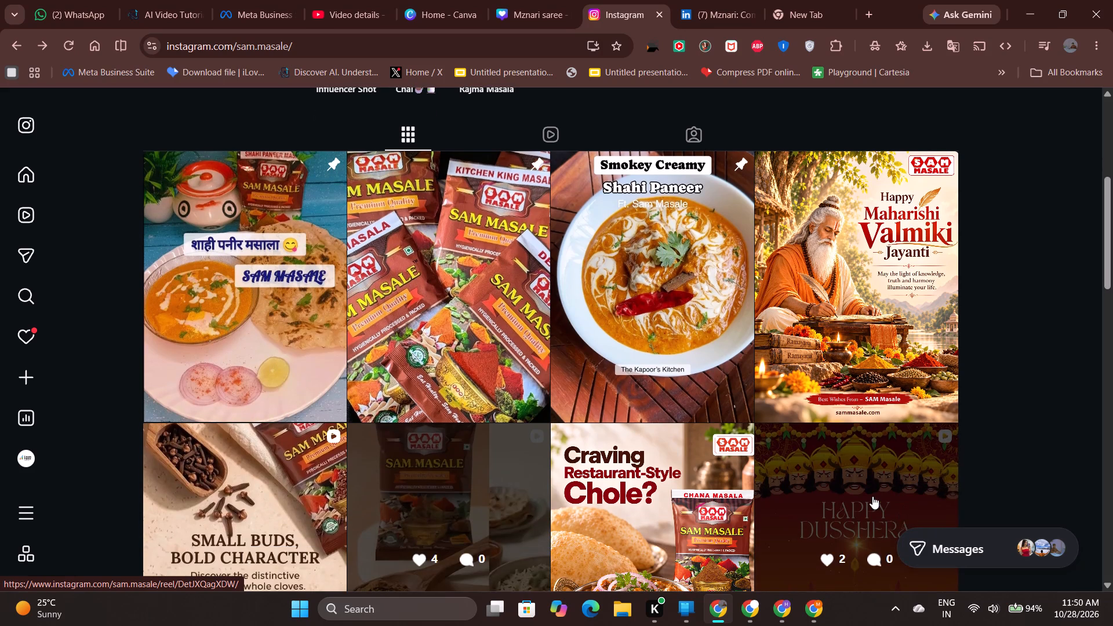
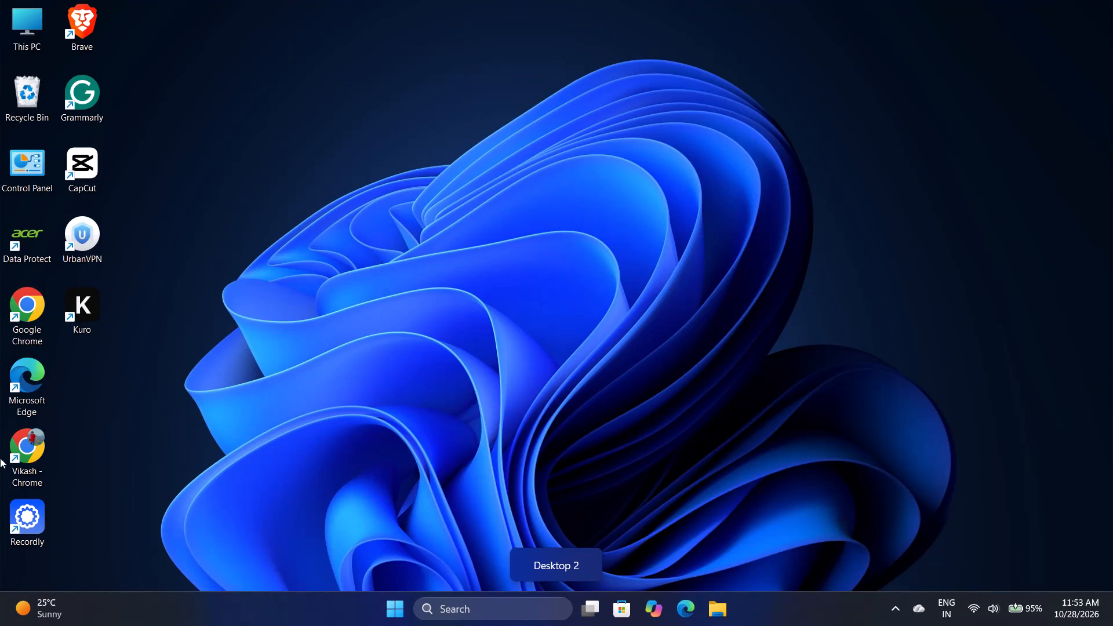
Launch the Kuro application from the desktop.
double_click(77, 314)
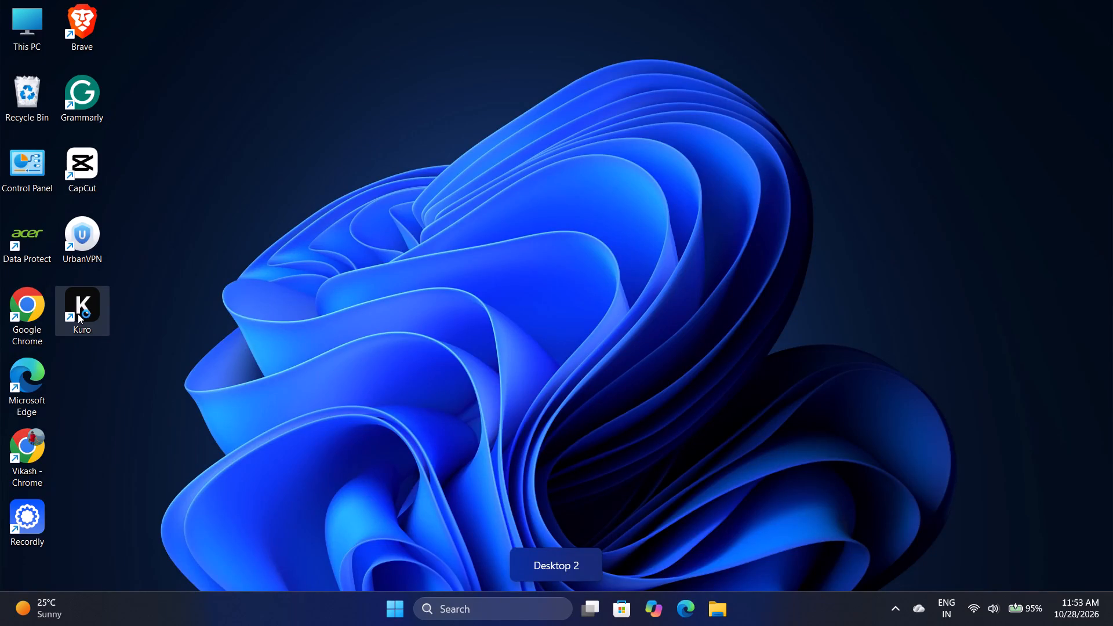
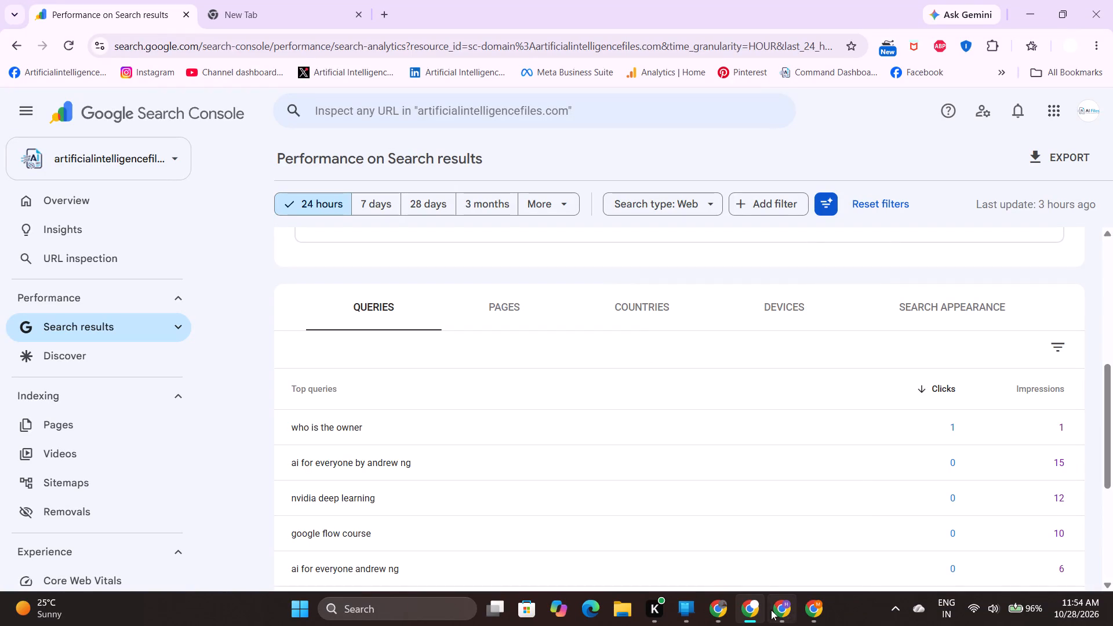
Switch to the other Chrome window and bring up the Meta Business Suite Planner with the content calendar.
left_click(709, 610)
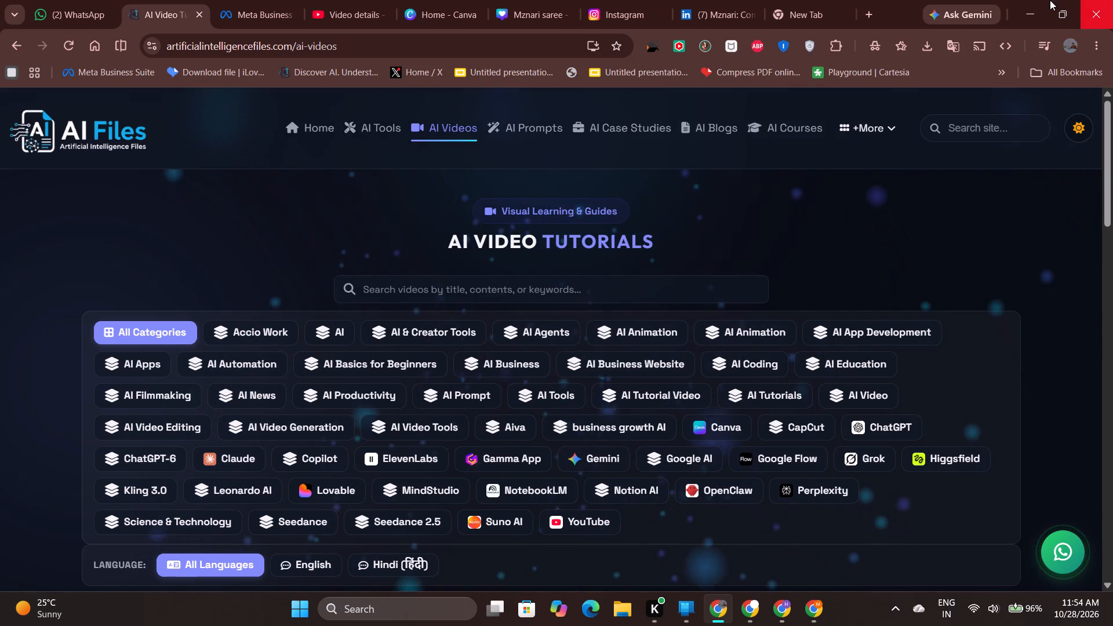
left_click(247, 0)
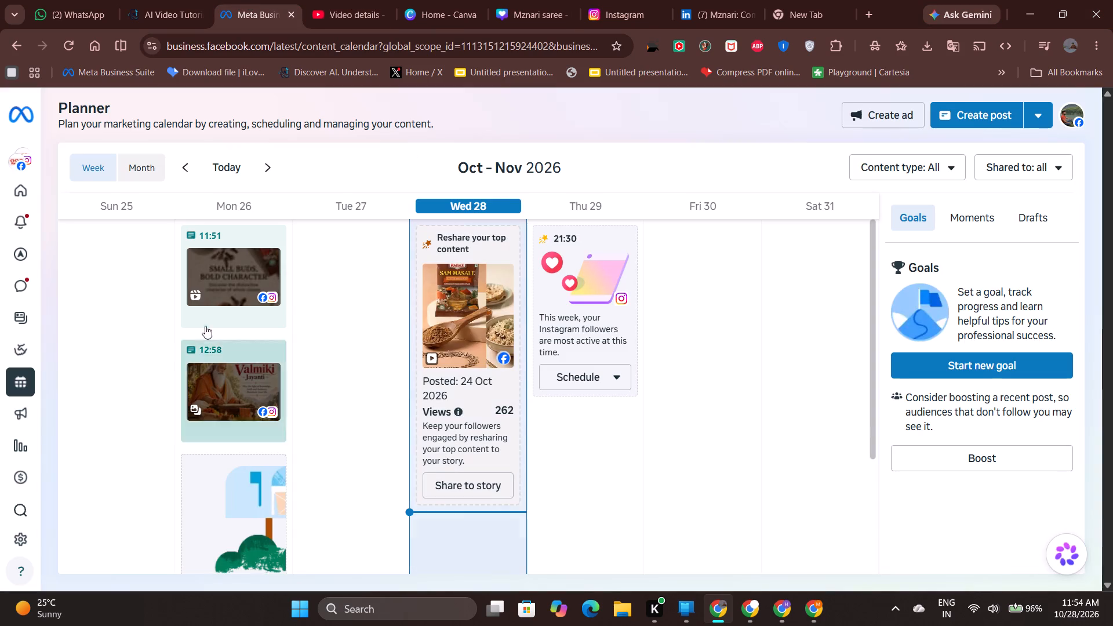
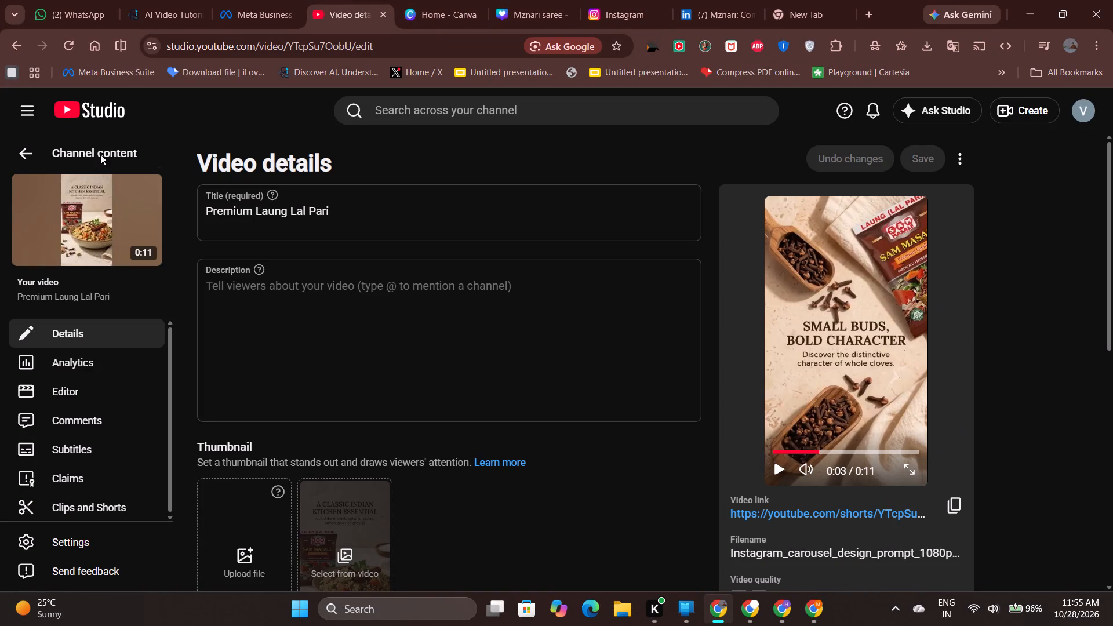
Return from the Premium Laung Lal Pari video details to the channel's content list of Shorts.
left_click(61, 158)
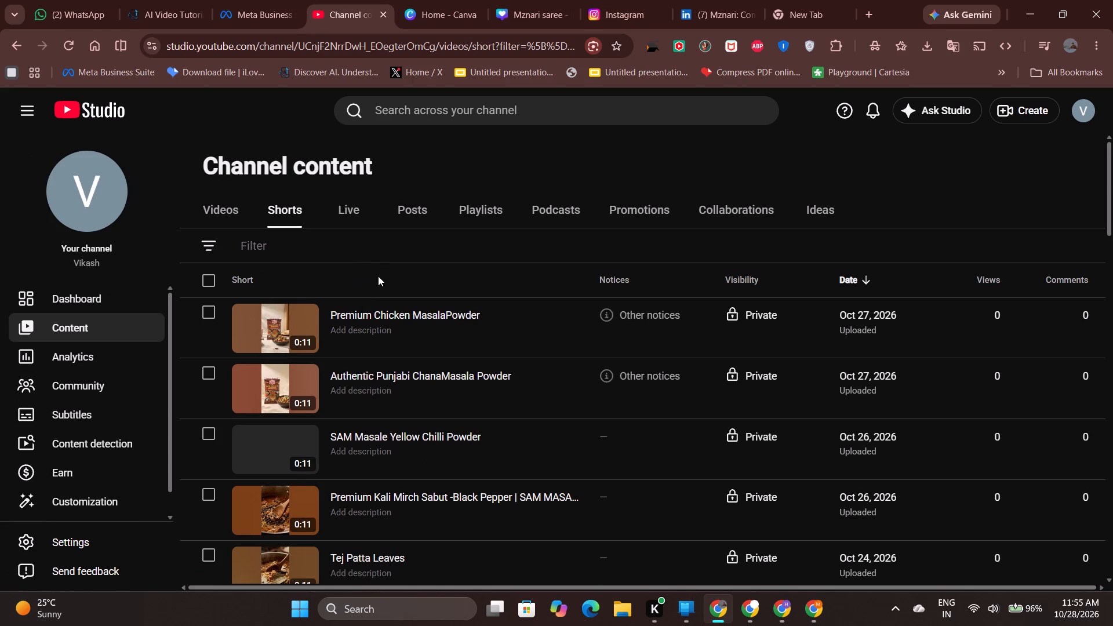
Review the copyright claim overview and claim details for the Authentic Punjabi ChanaMasala Powder Short.
scroll(379, 480, "right", 1)
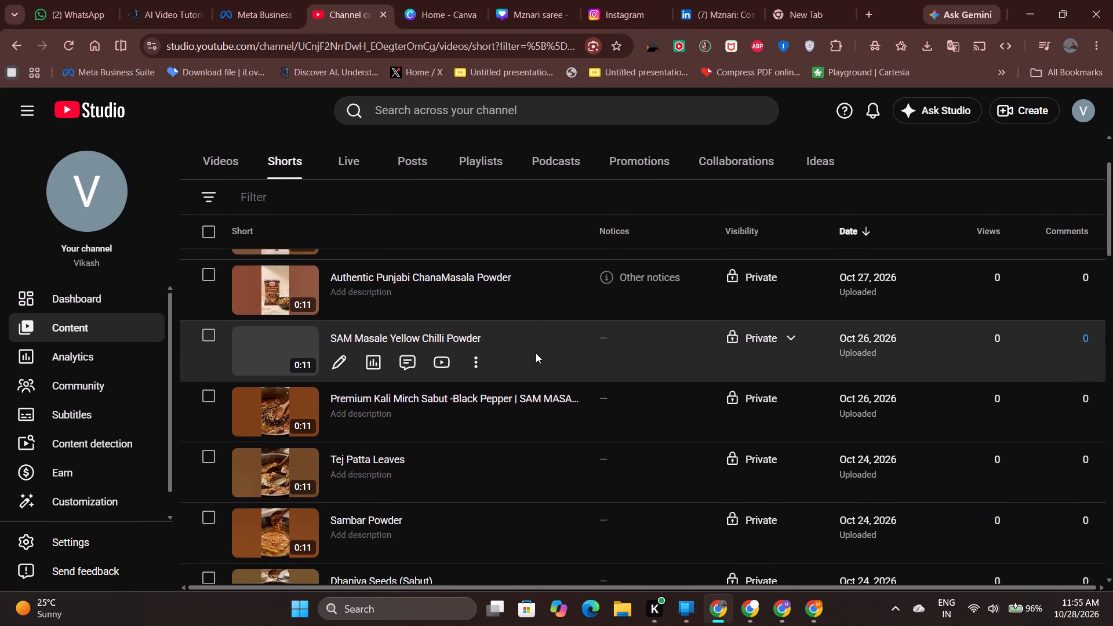
scroll(536, 353, "right", 1)
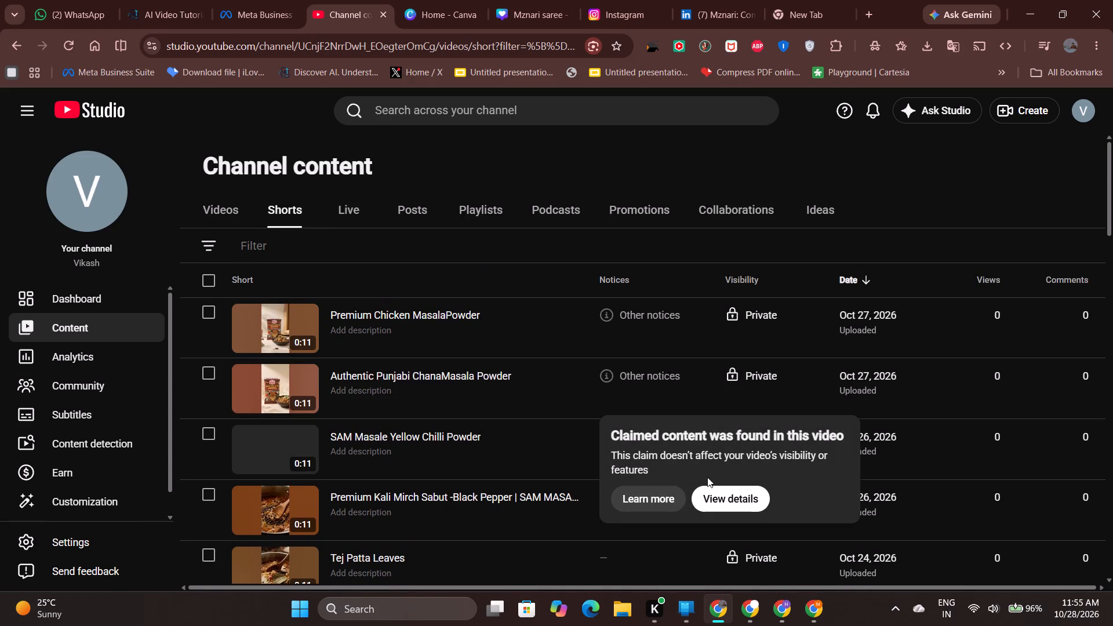
left_click(715, 495)
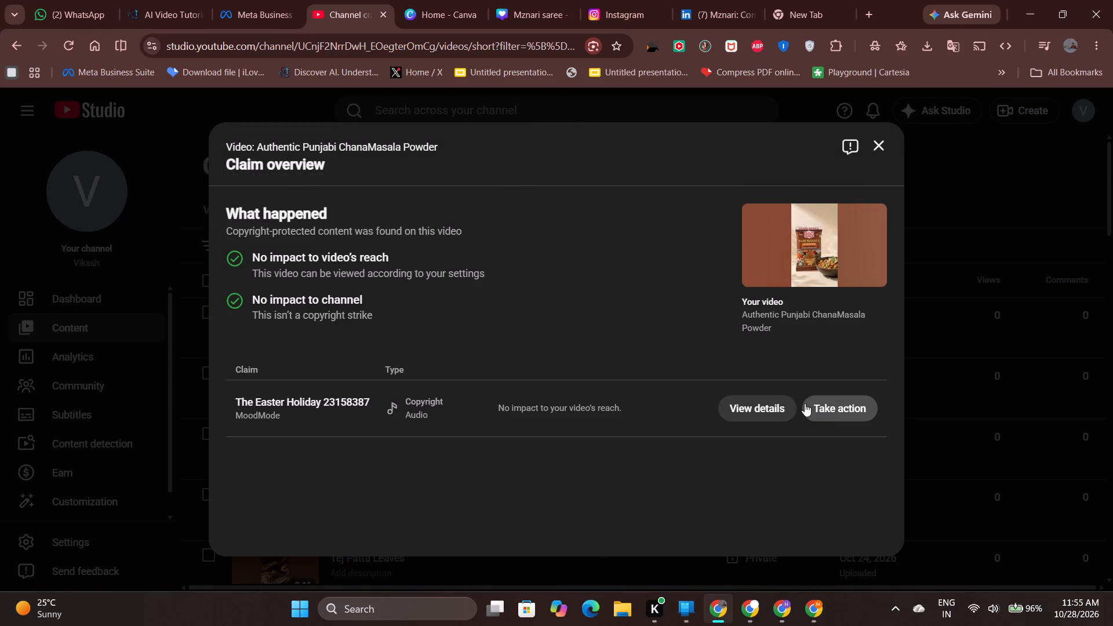
left_click(754, 403)
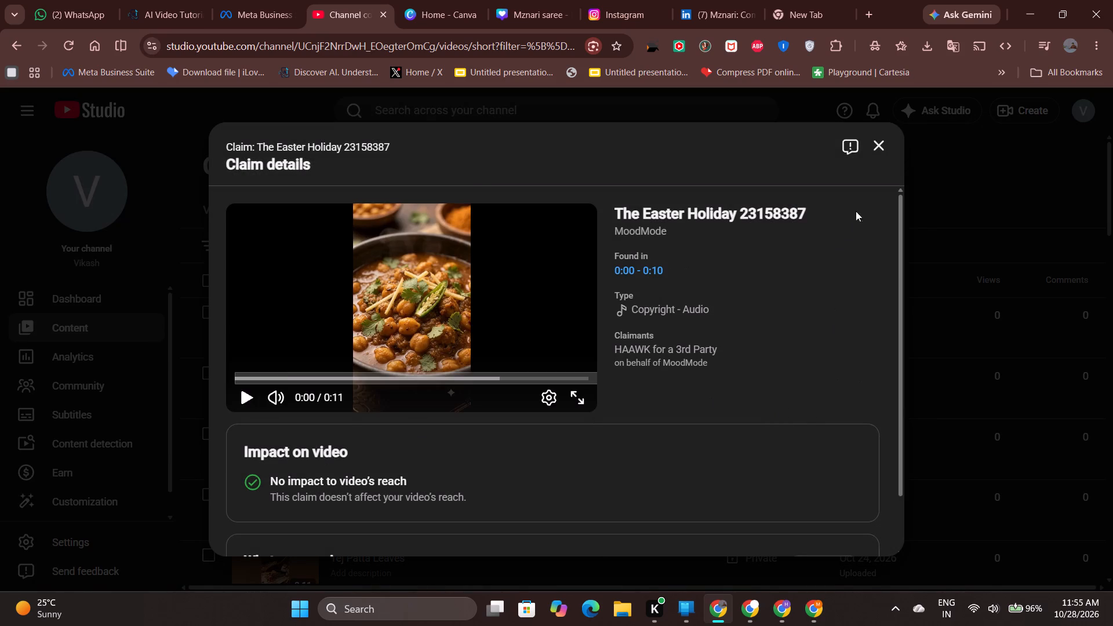
left_click(882, 145)
Choose Replace song as the action on the claim and preview the suggested Streets Of Punjab and बेले पियानो tracks.
left_click(832, 412)
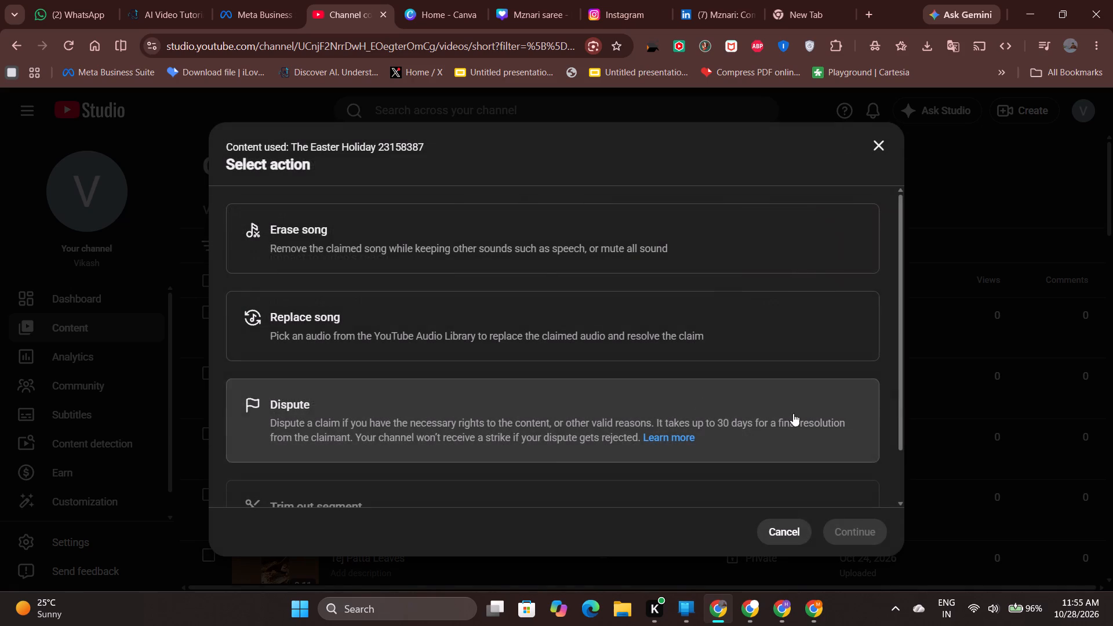
left_click(300, 316)
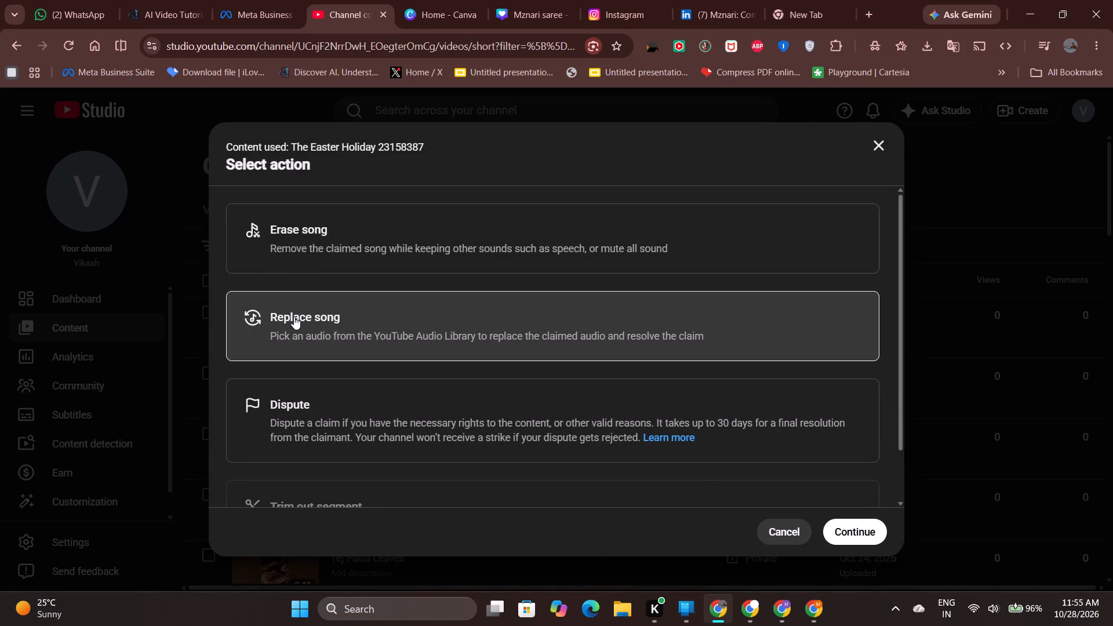
left_click(850, 525)
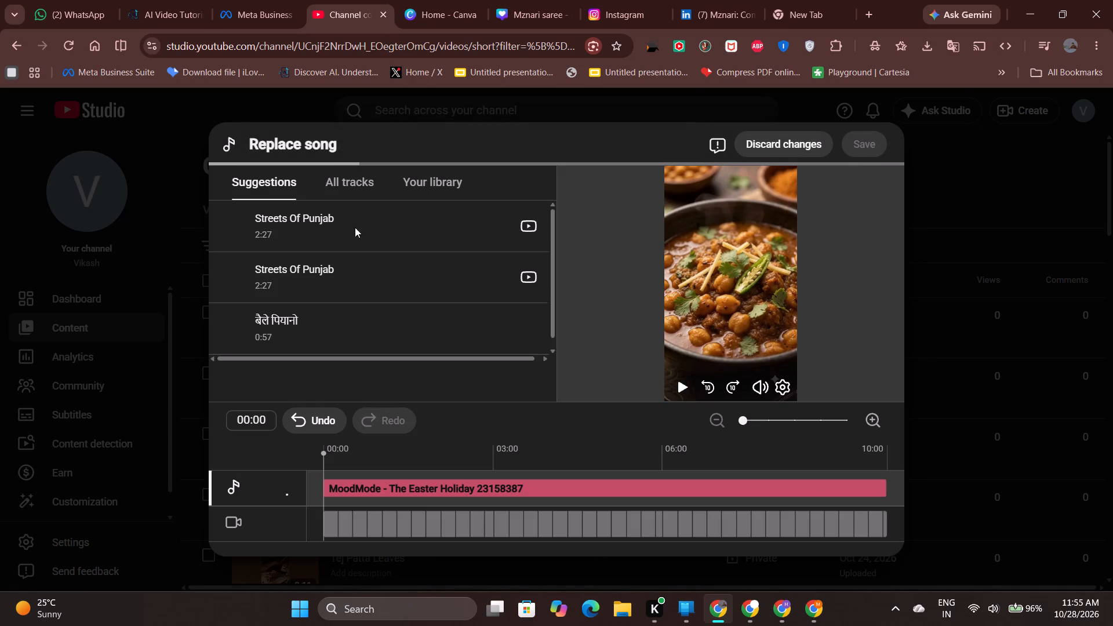
left_click(224, 223)
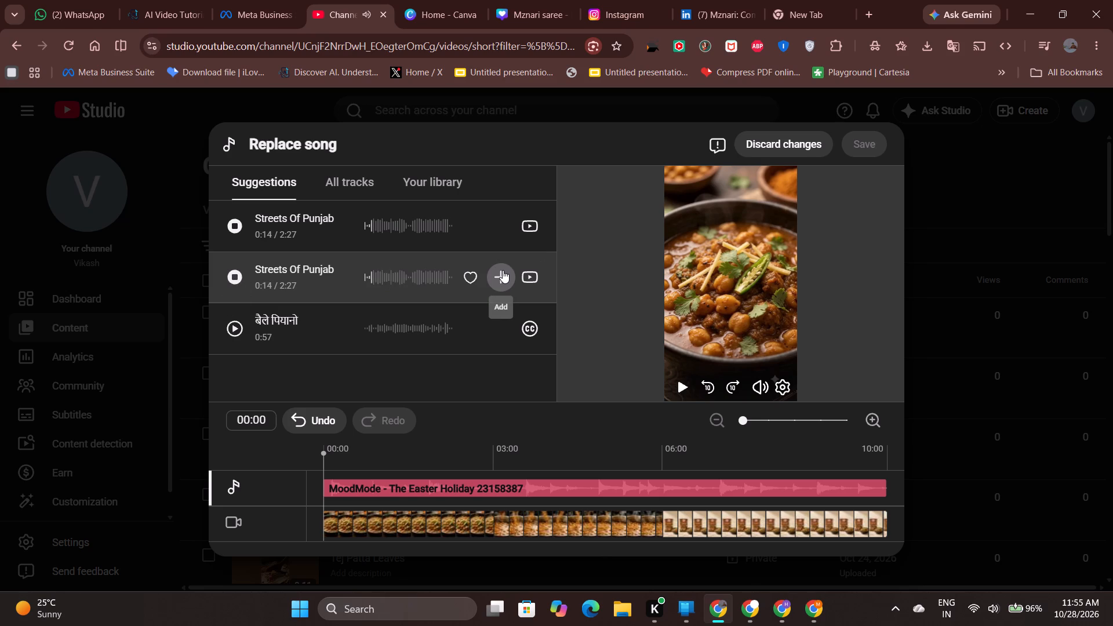
left_click(237, 340)
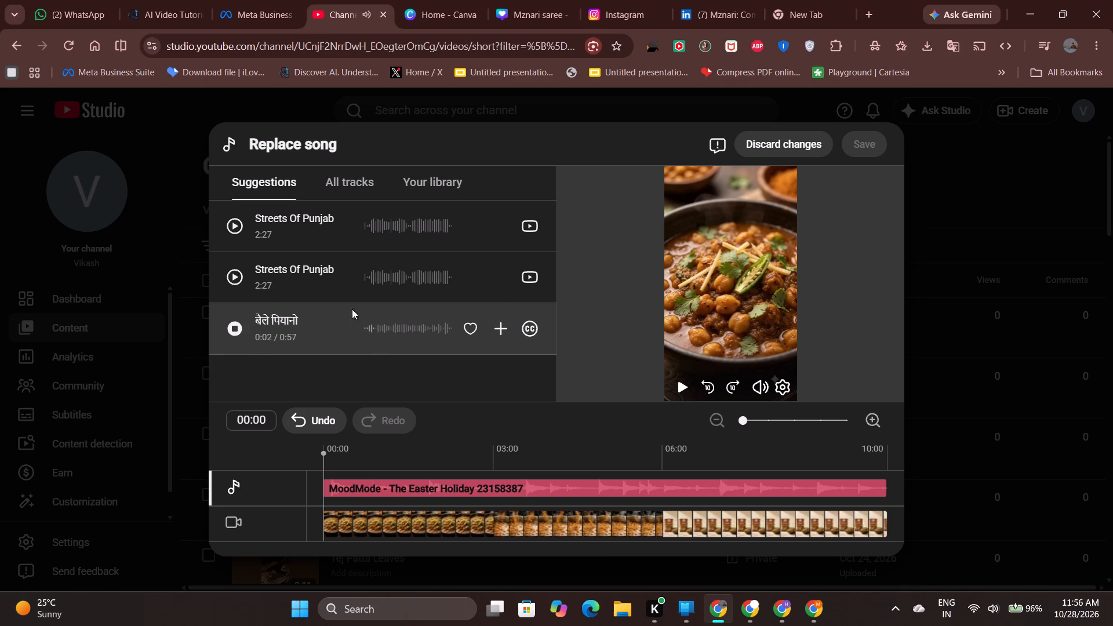
scroll(235, 247, "down", 3)
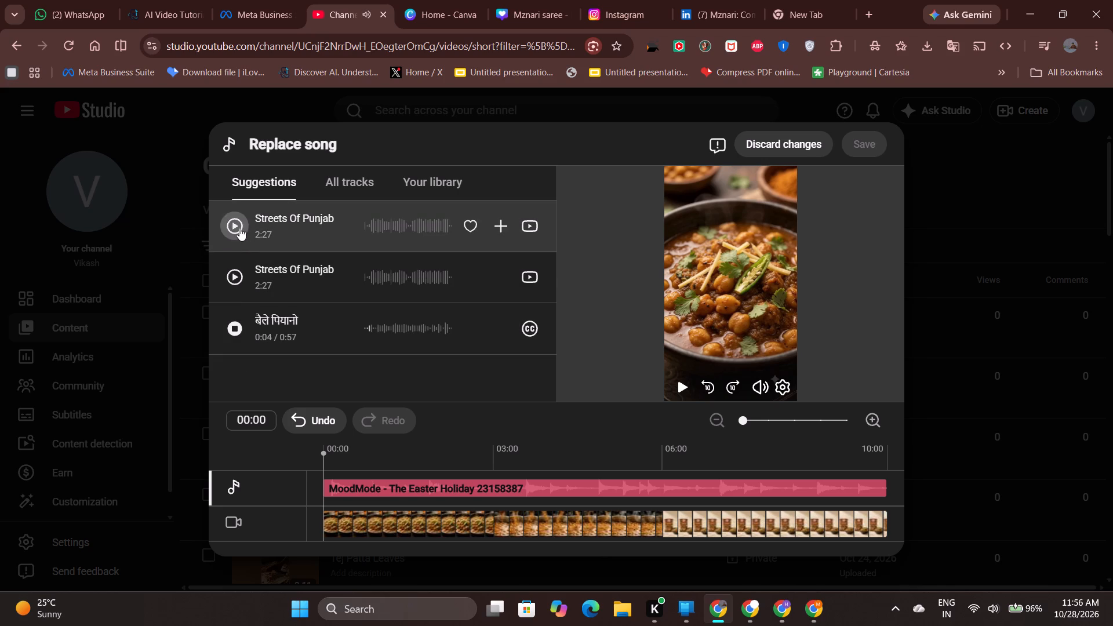
left_click(239, 228)
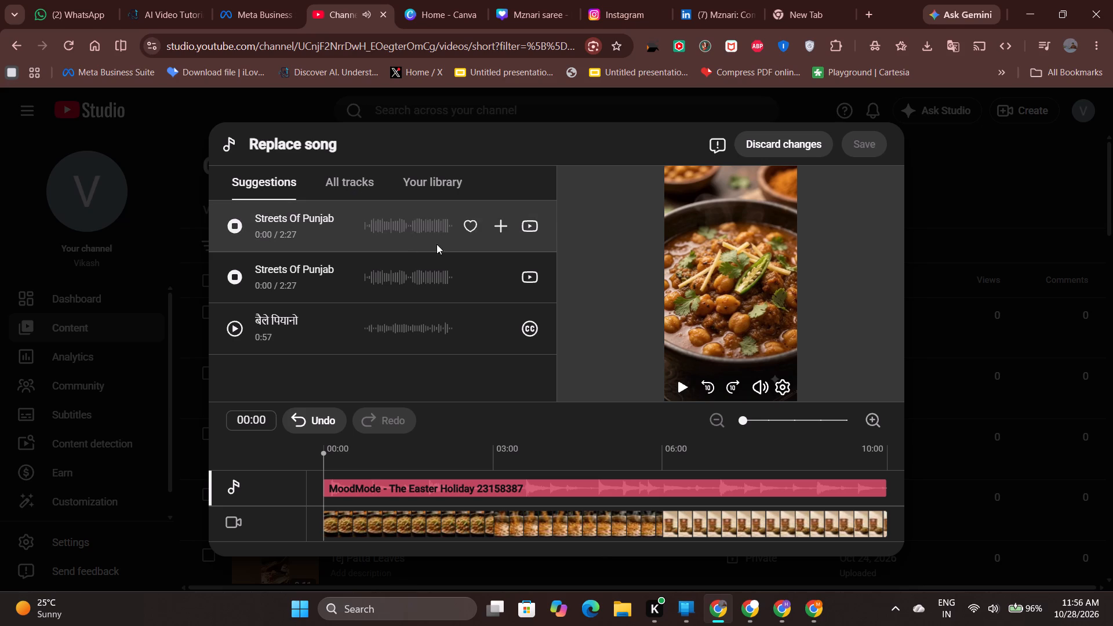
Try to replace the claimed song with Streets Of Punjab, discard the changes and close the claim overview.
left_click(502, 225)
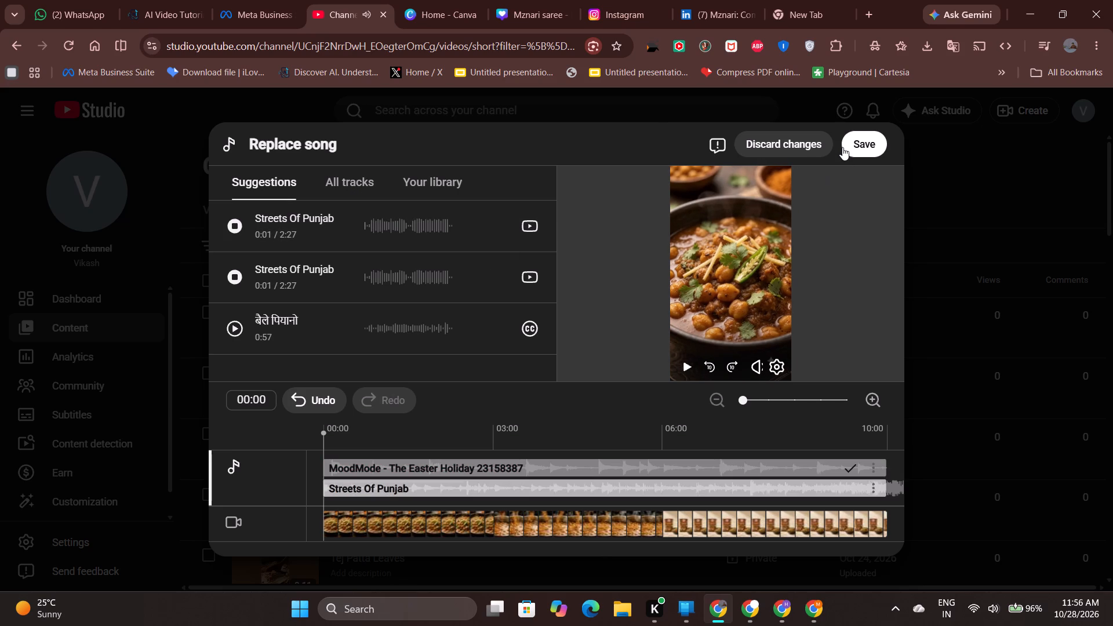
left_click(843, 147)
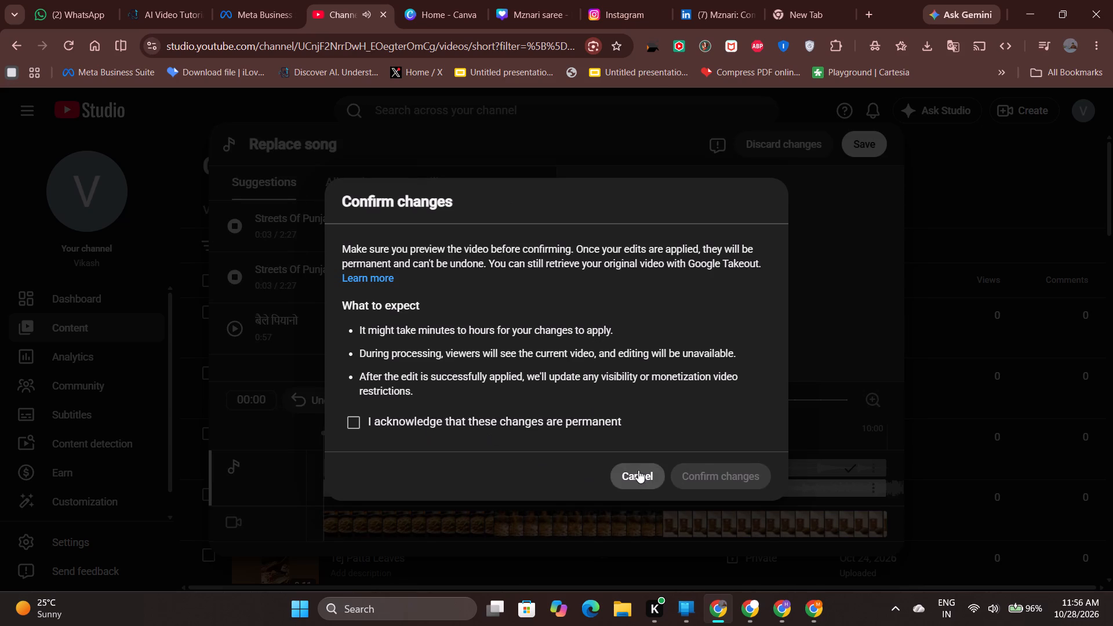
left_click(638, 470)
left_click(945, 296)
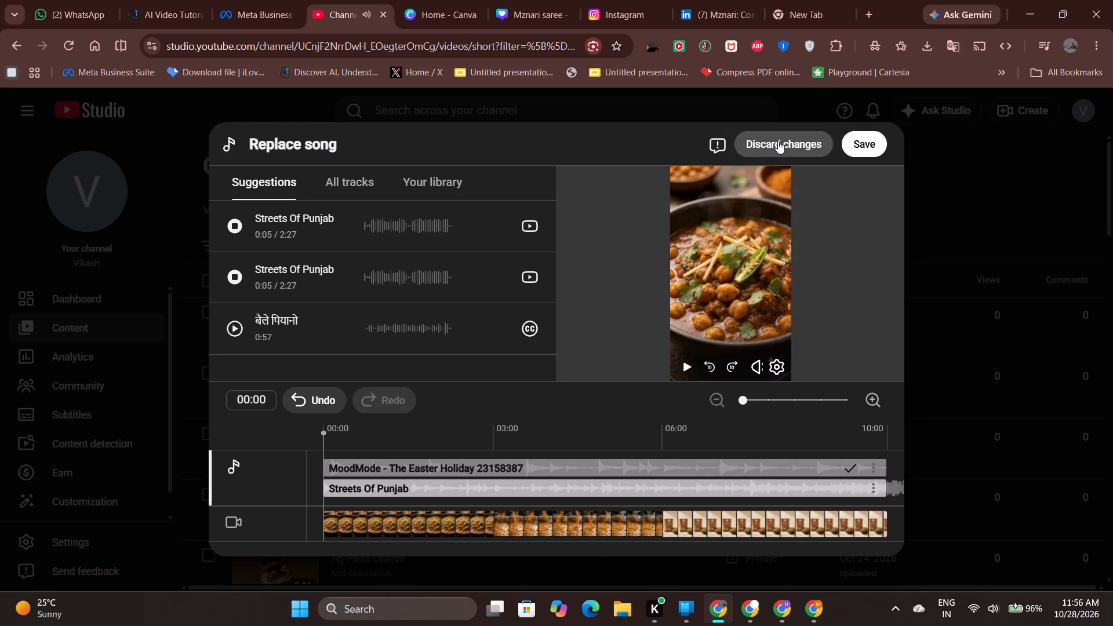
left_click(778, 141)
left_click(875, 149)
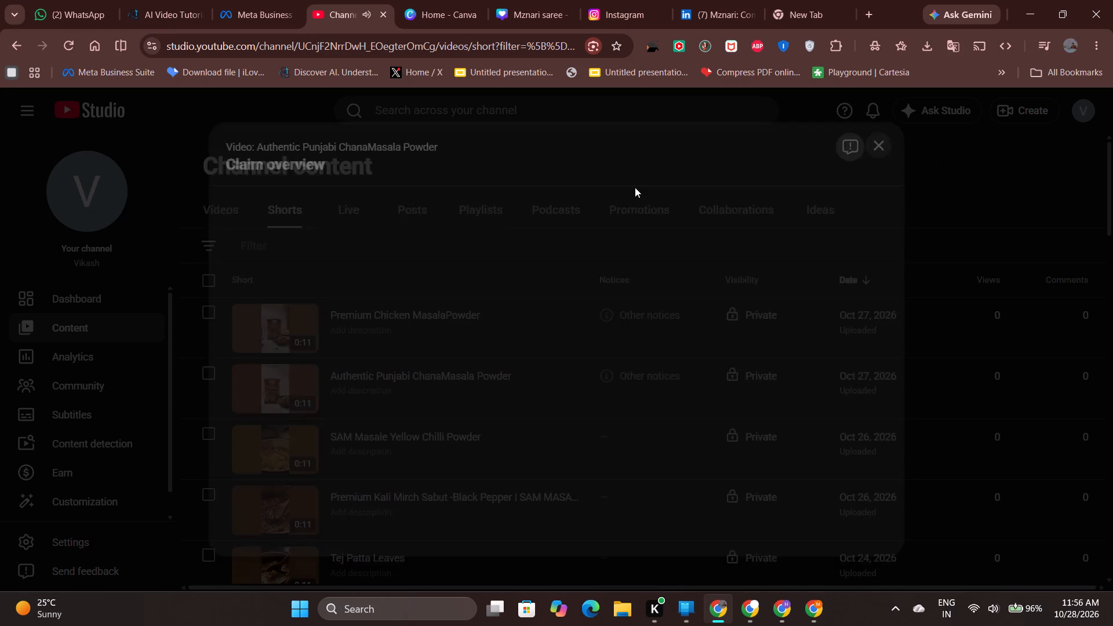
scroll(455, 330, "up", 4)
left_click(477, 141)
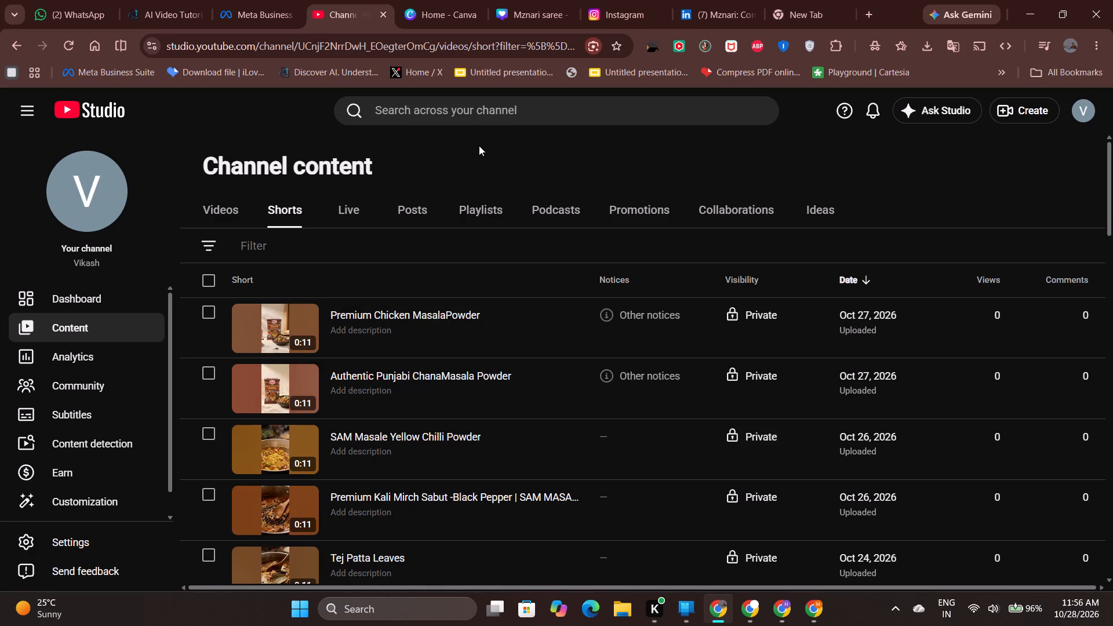
Check the weekly content planner in Meta Business Suite.
left_click(230, 0)
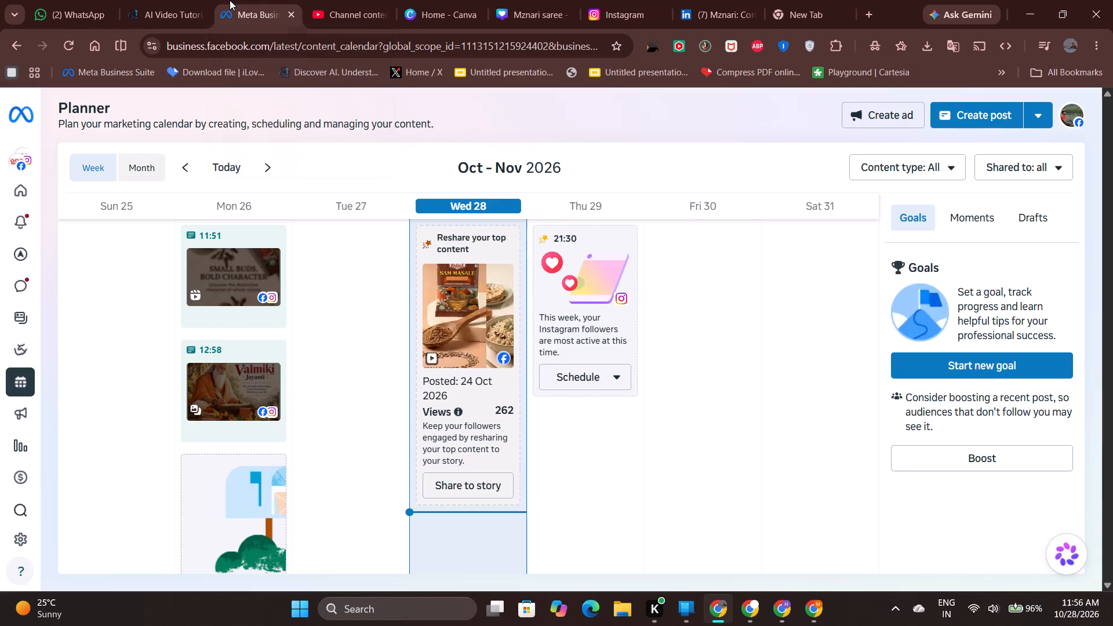
left_click(327, 0)
left_click(245, 0)
left_click(512, 126)
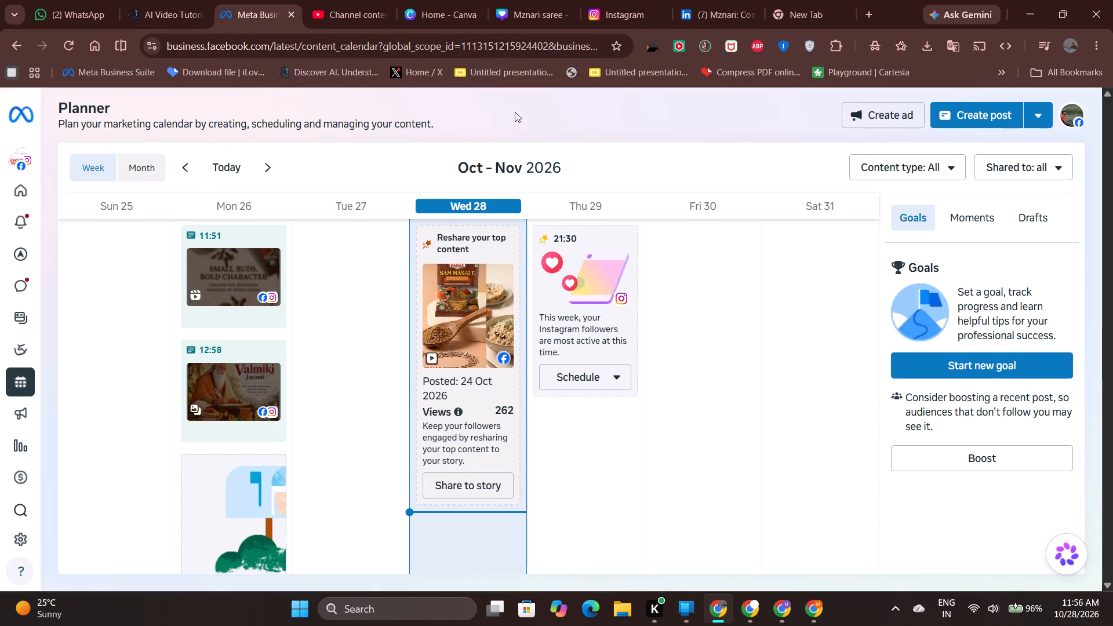
scroll(306, 239, "up", 2)
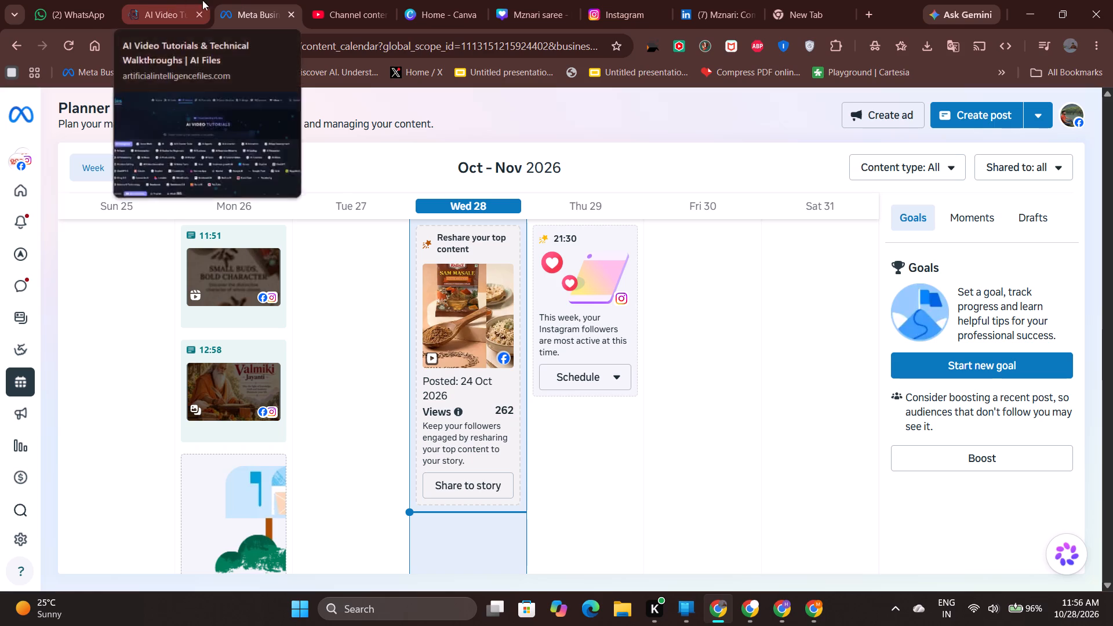
Return to YouTube Studio and examine the channel's Shorts list for titles, visibility and upload dates.
left_click(339, 0)
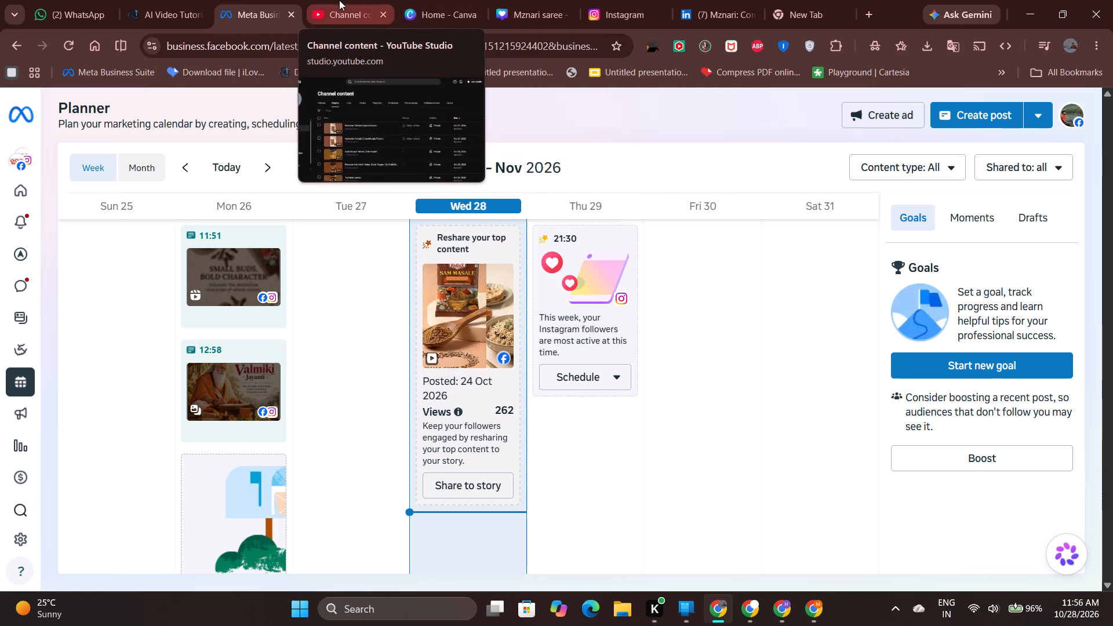
scroll(362, 458, "down", 4)
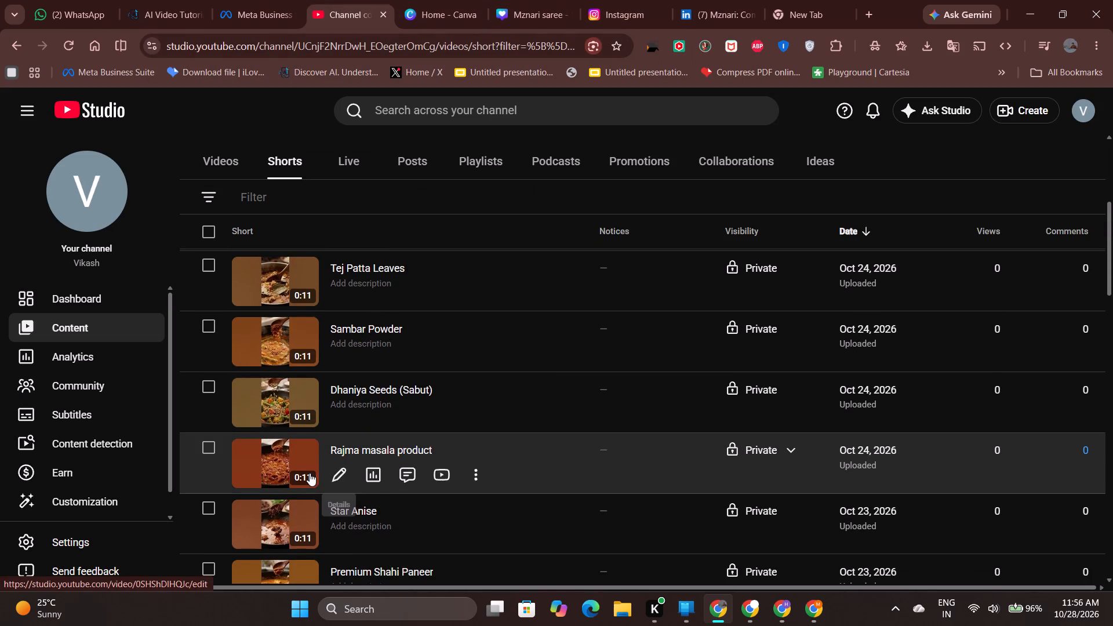
scroll(342, 436, "down", 4)
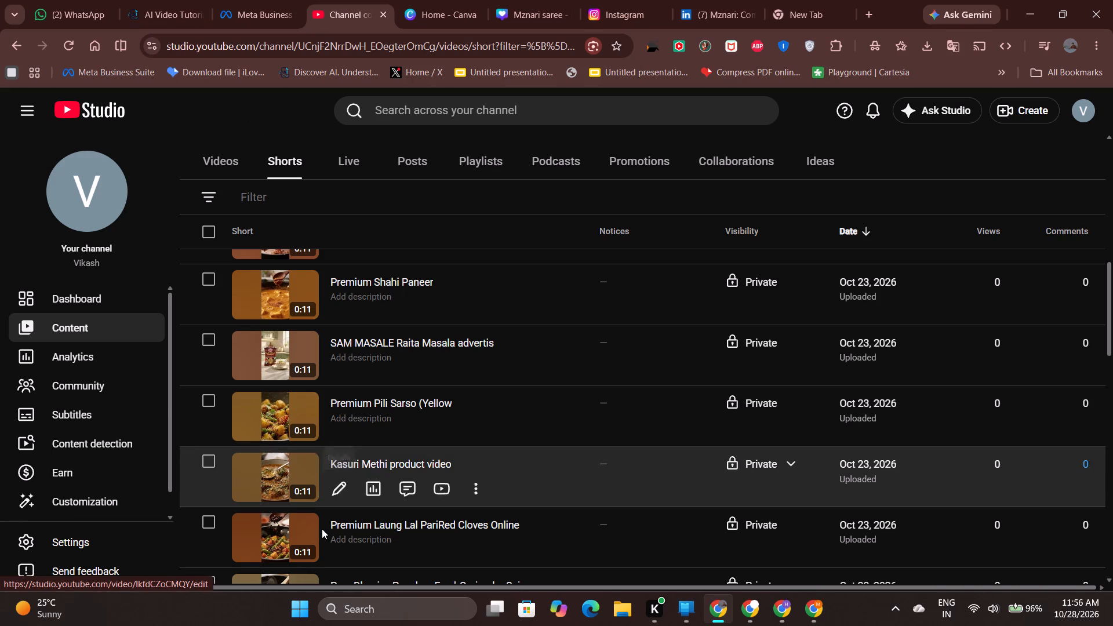
scroll(323, 482, "down", 1)
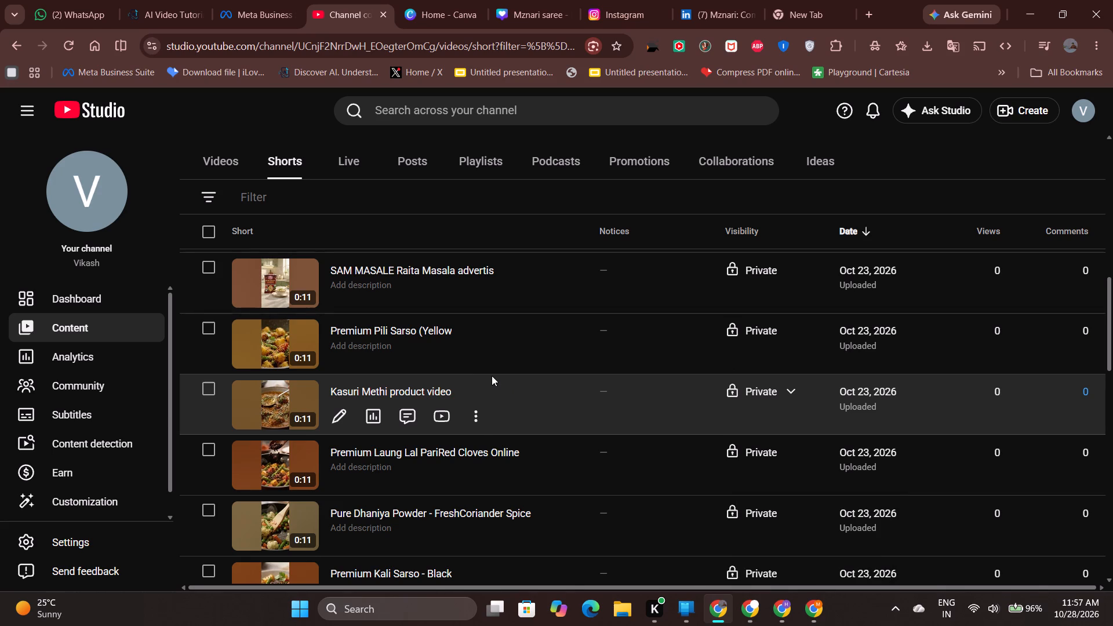
scroll(492, 376, "down", 1)
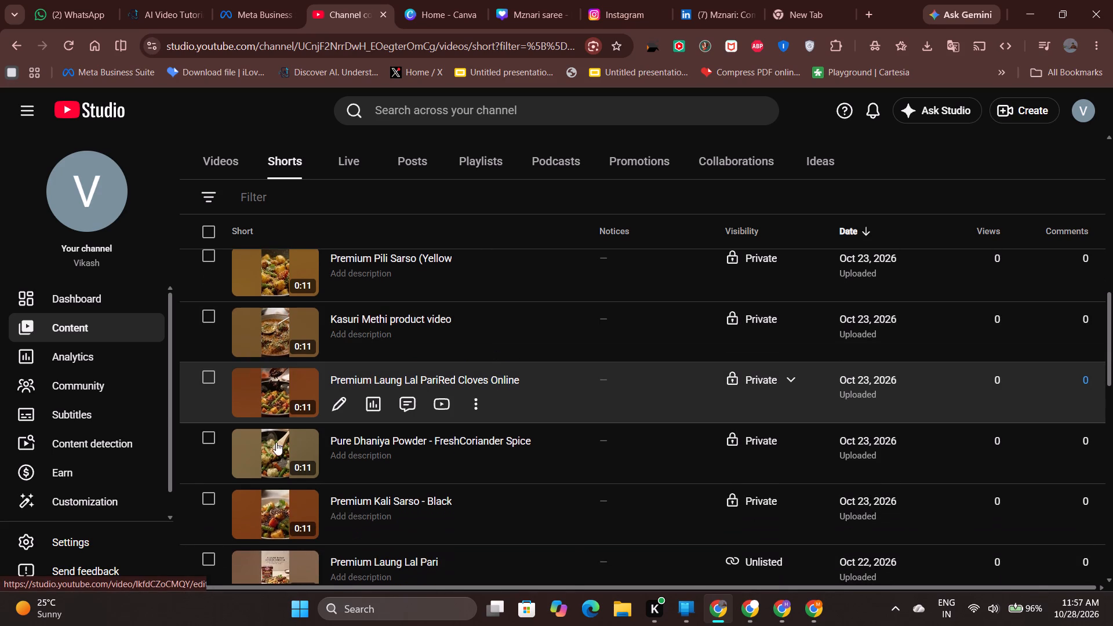
scroll(346, 447, "down", 2)
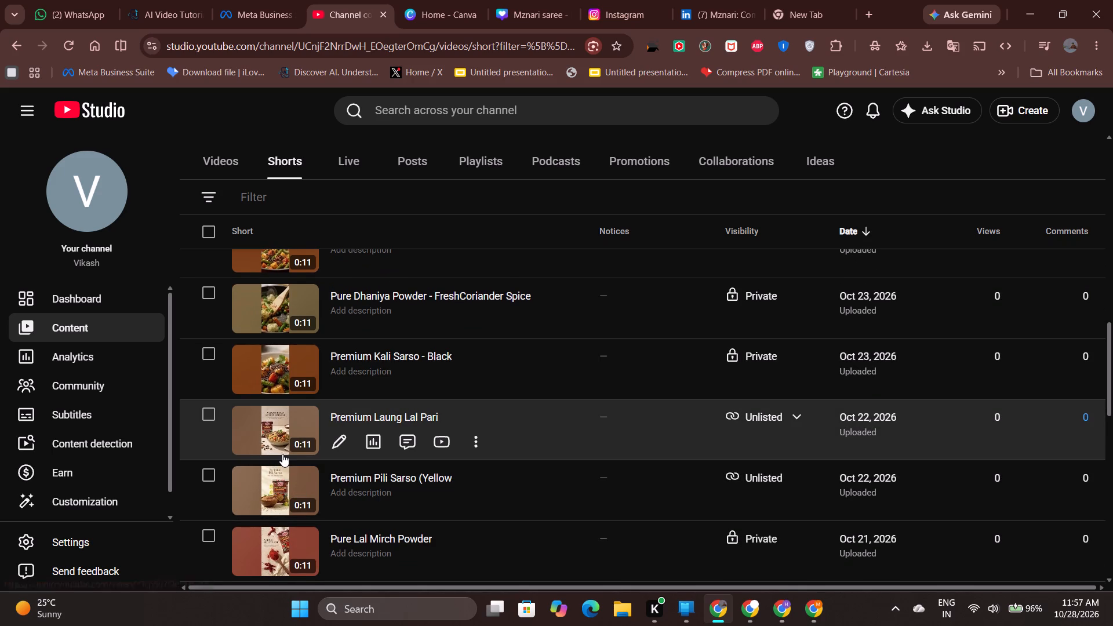
scroll(289, 511, "down", 1)
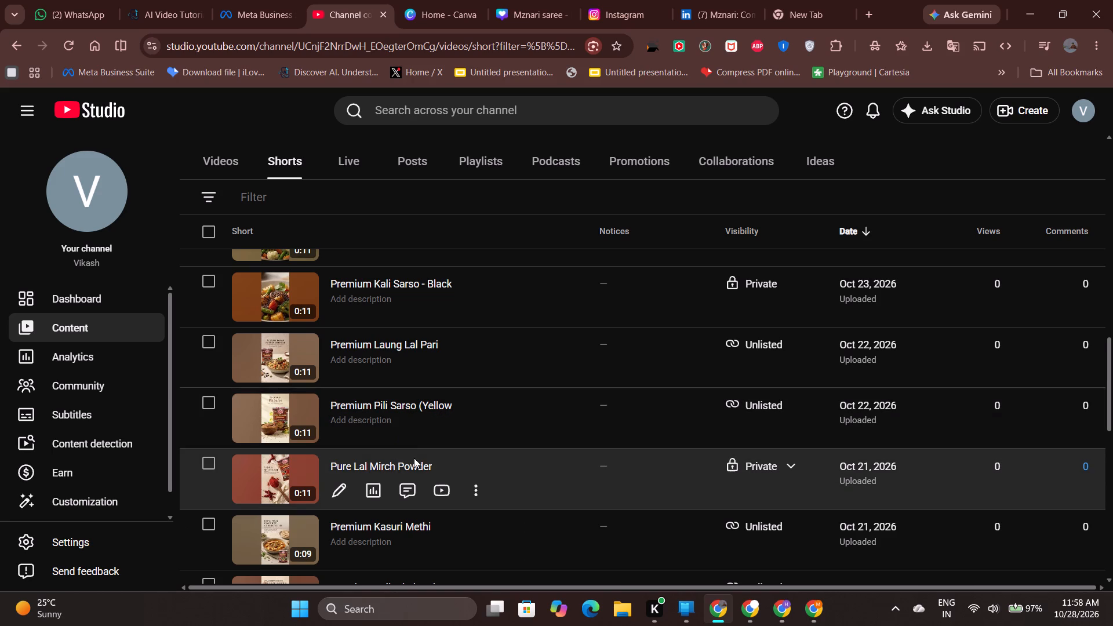
scroll(325, 481, "up", 1)
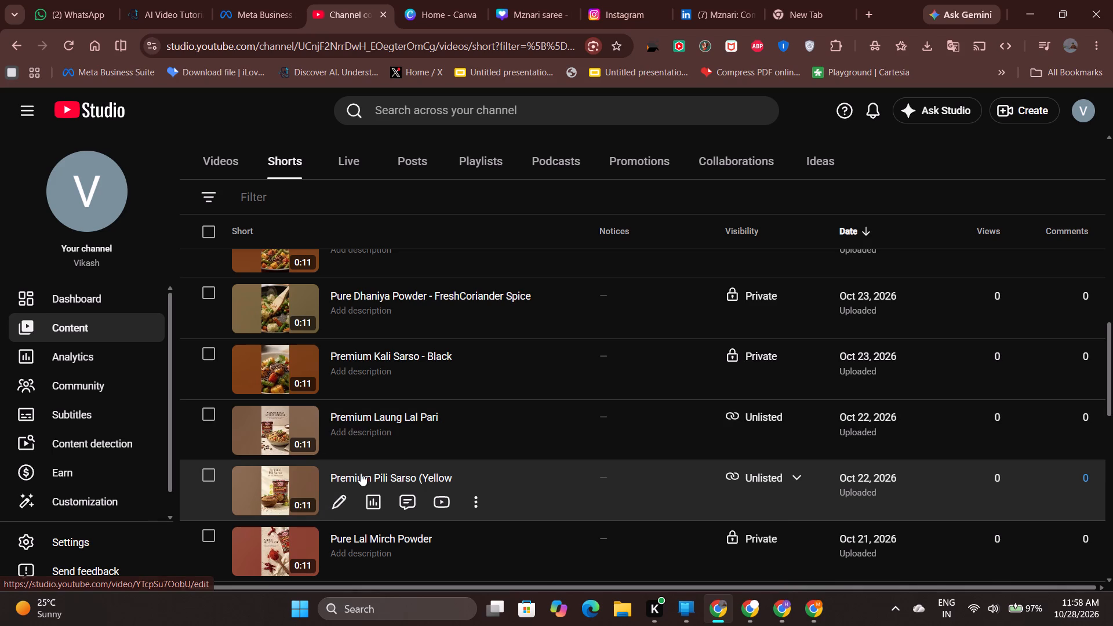
scroll(351, 449, "up", 1)
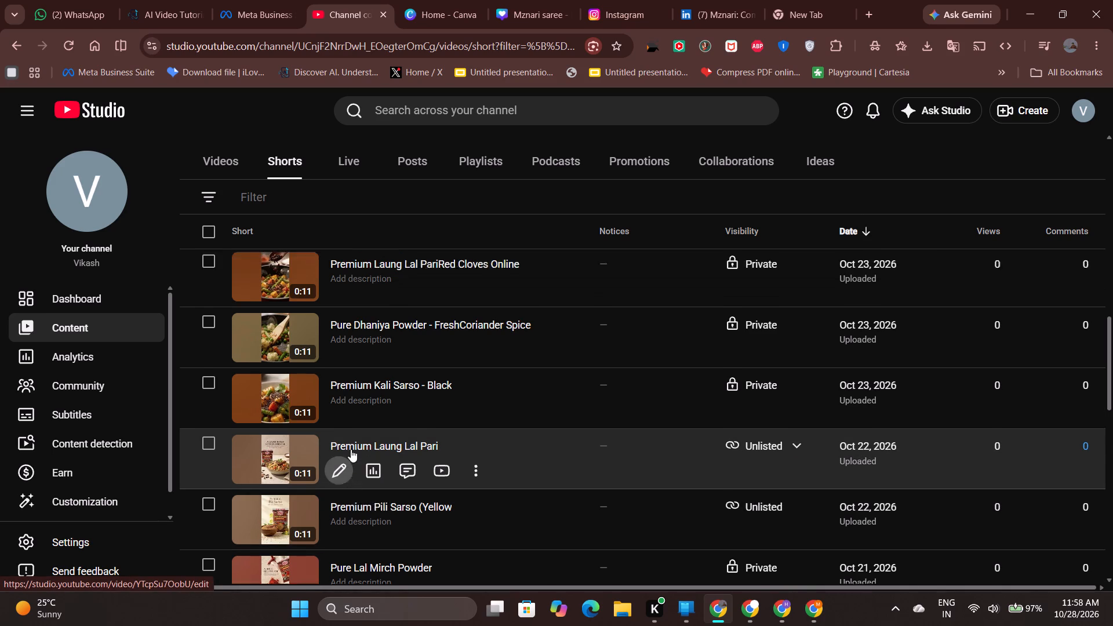
scroll(351, 449, "up", 4)
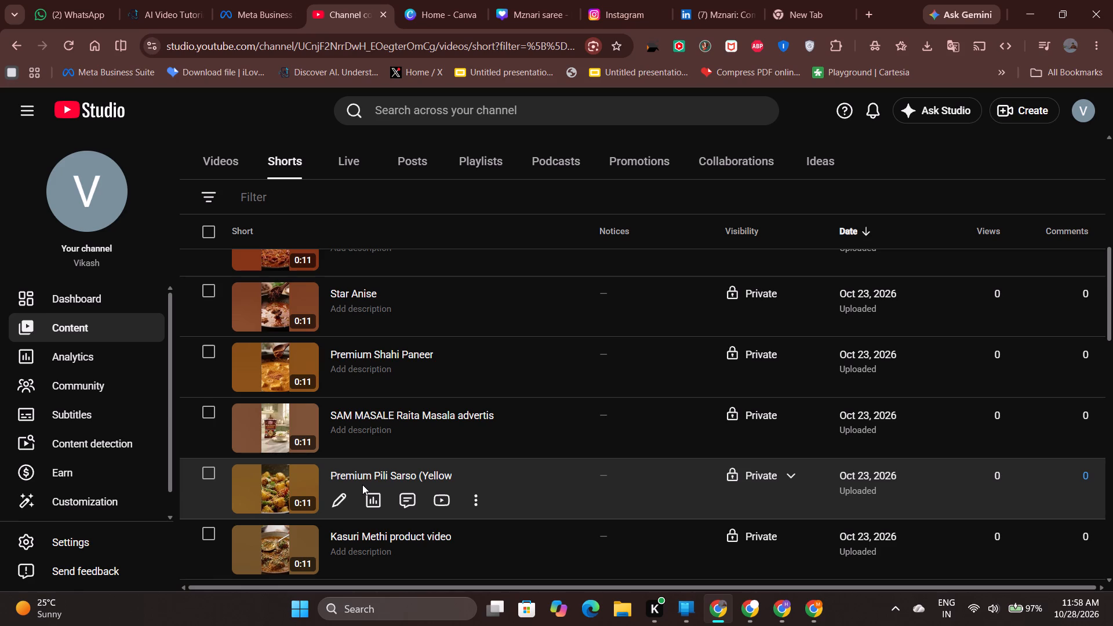
scroll(379, 461, "up", 6)
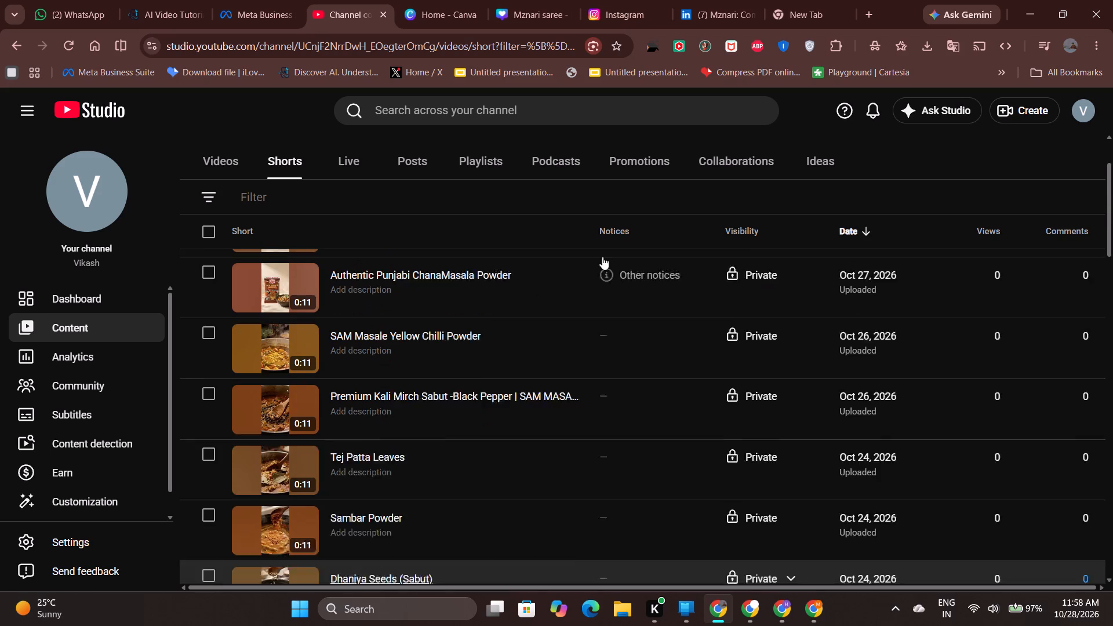
Examine the most recent Shorts in the channel's list for titles and upload dates.
double_click(900, 179)
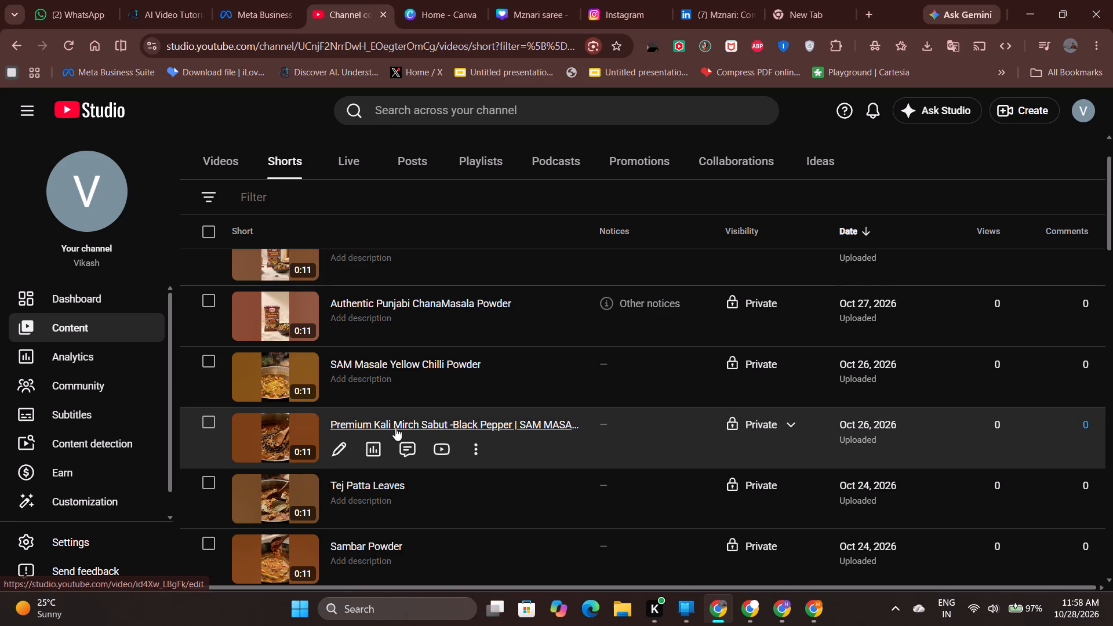
scroll(552, 399, "up", 1)
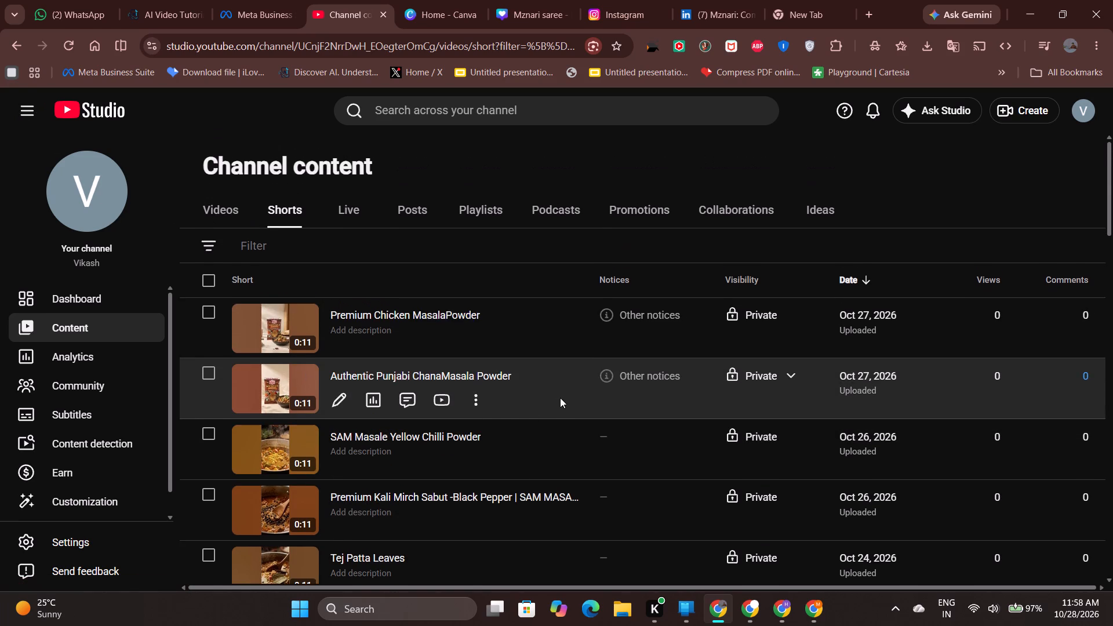
scroll(560, 398, "up", 1)
scroll(400, 411, "down", 6)
scroll(307, 469, "down", 1)
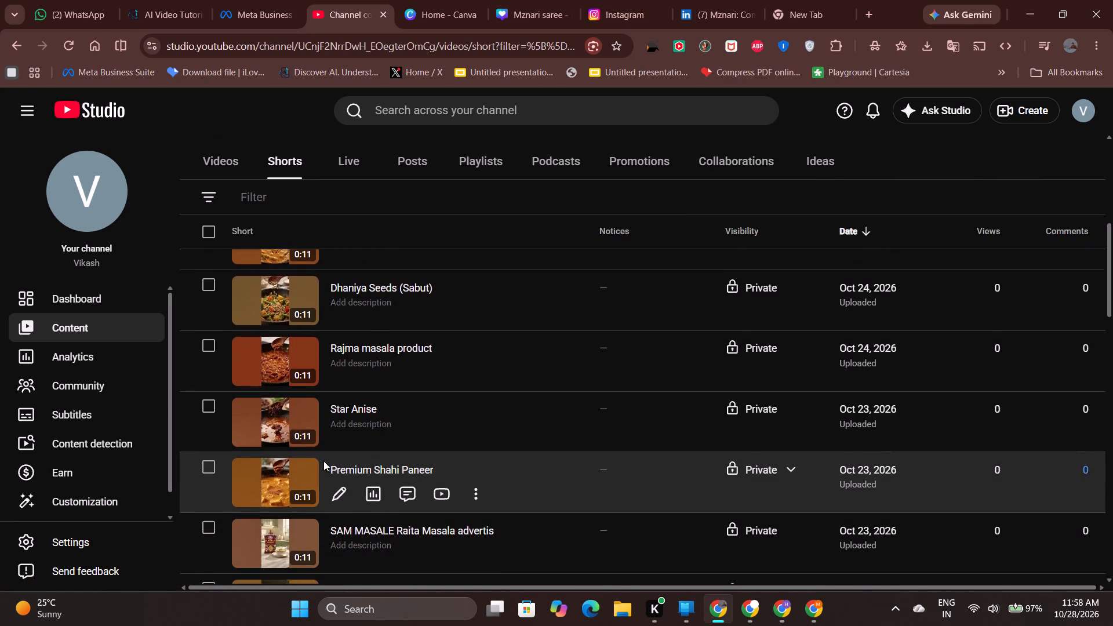
scroll(323, 461, "down", 1)
Switch to Sam Masale's Instagram profile, place its browser tab beside YouTube Studio, and review the latest published posts and reels.
left_click(615, 0)
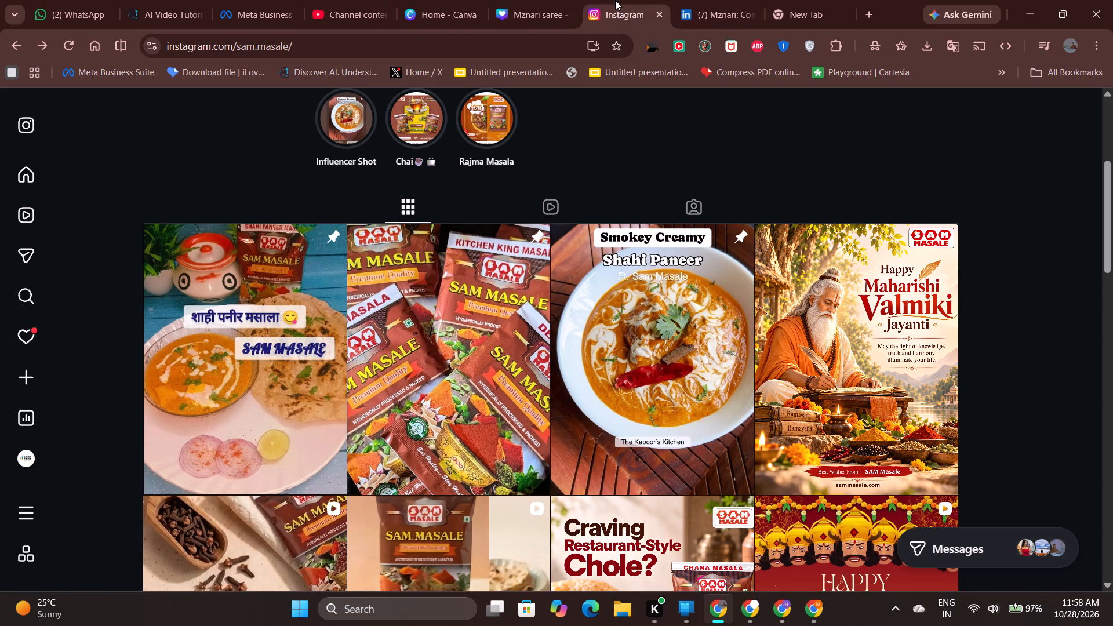
left_click_drag(615, 0, 420, 0)
scroll(427, 13, "down", 1)
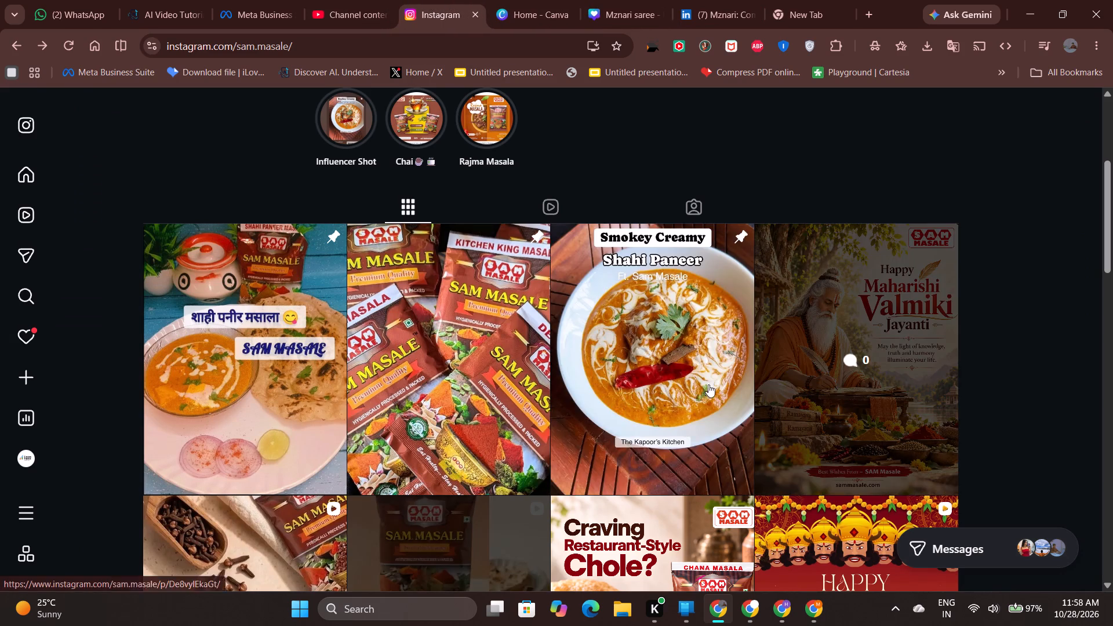
scroll(573, 404, "down", 2)
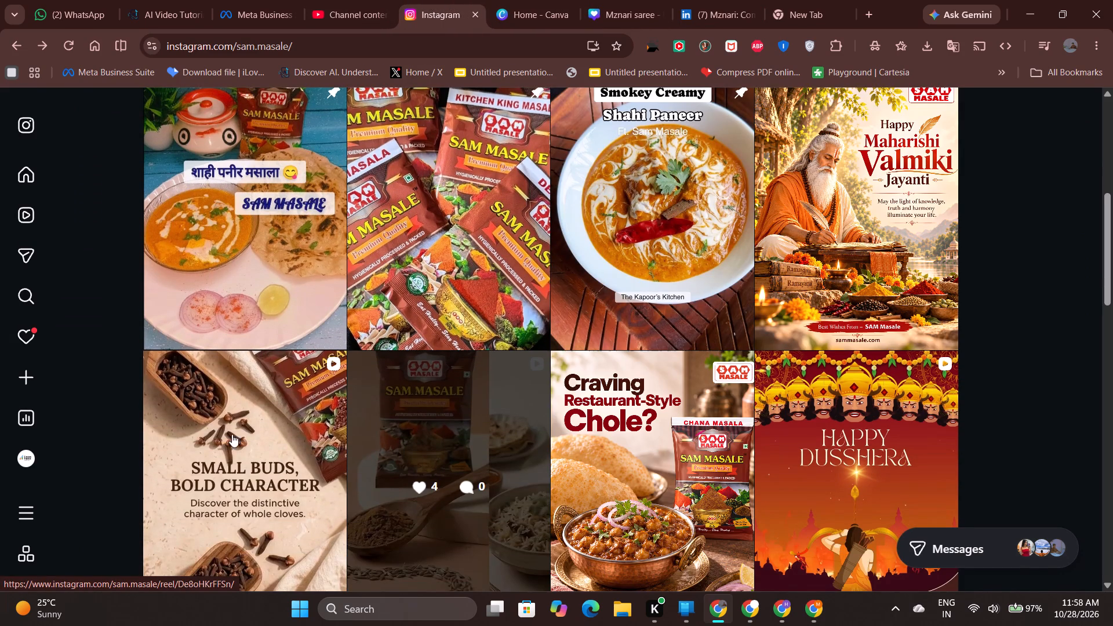
scroll(448, 425, "down", 2)
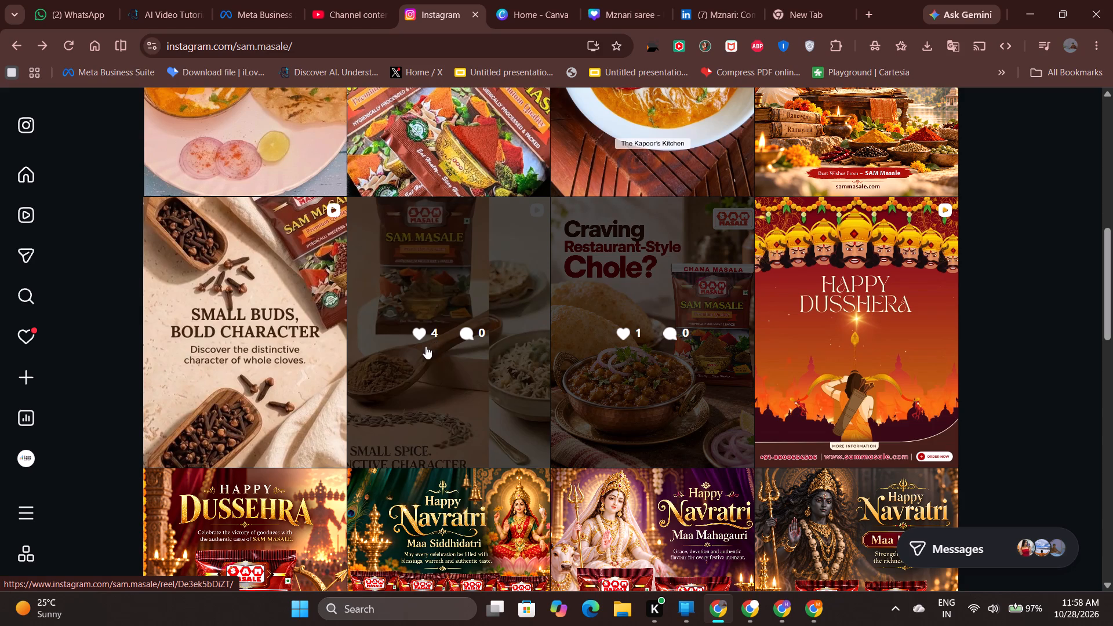
Return to YouTube Studio, find the Short Premium Laung Lal PariRed Cloves Online, preview its video and go back to the channel content.
left_click(323, 0)
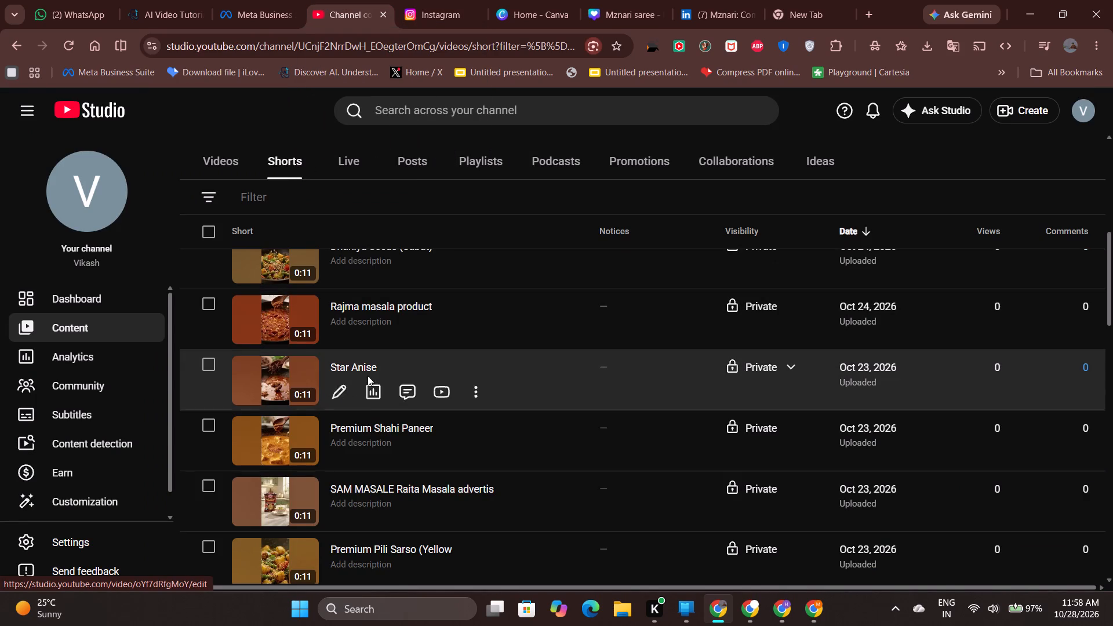
scroll(322, 456, "down", 5)
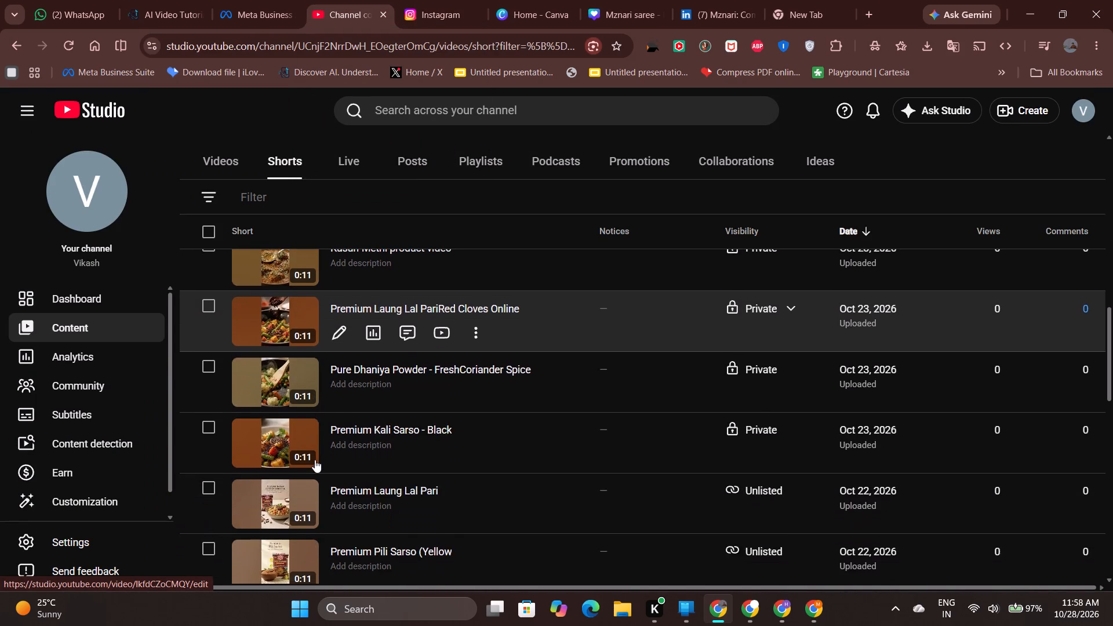
scroll(315, 460, "down", 1)
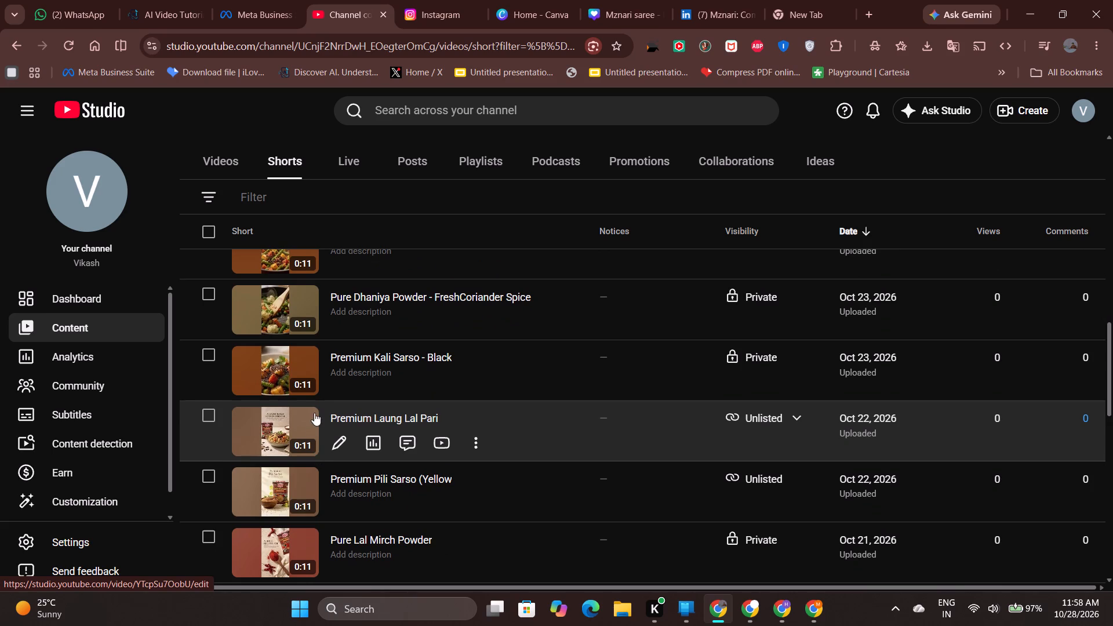
scroll(297, 509, "down", 5)
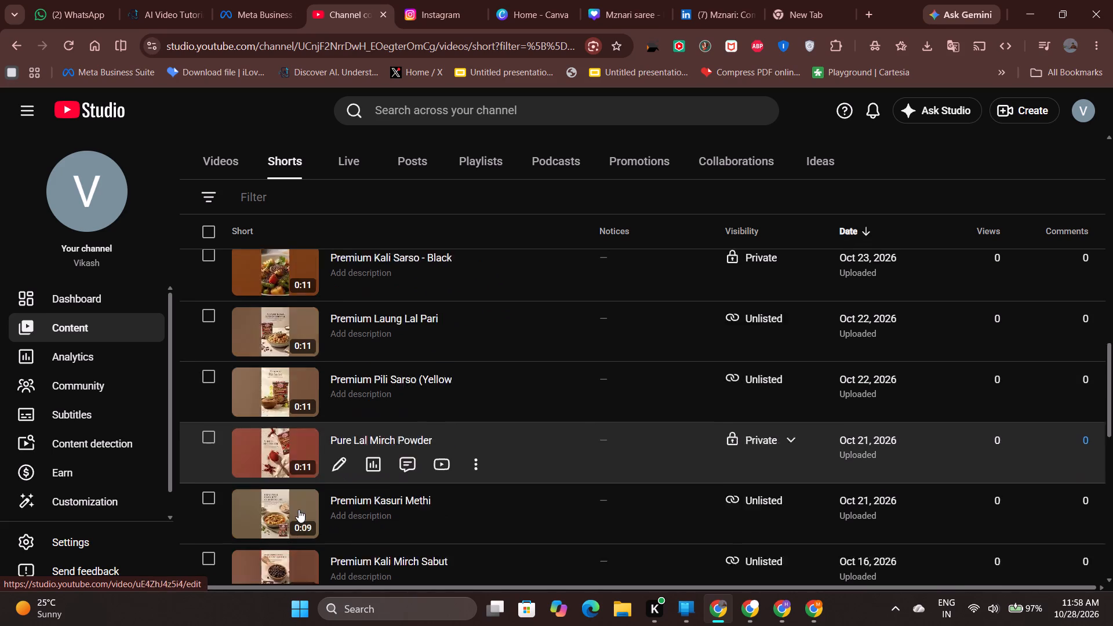
scroll(292, 446, "up", 1)
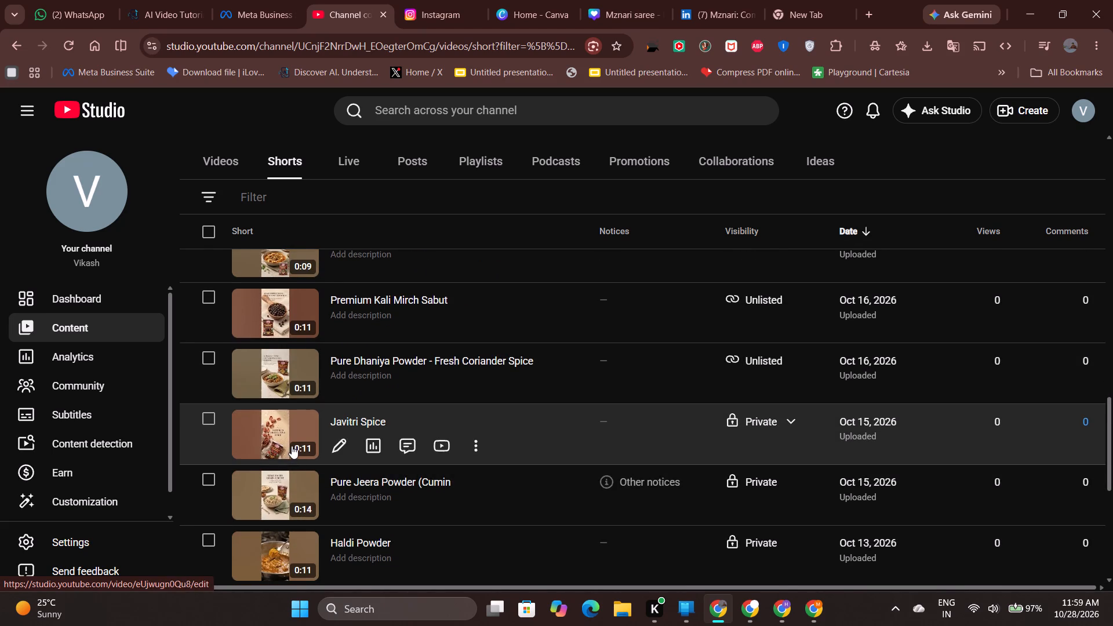
scroll(292, 446, "up", 6)
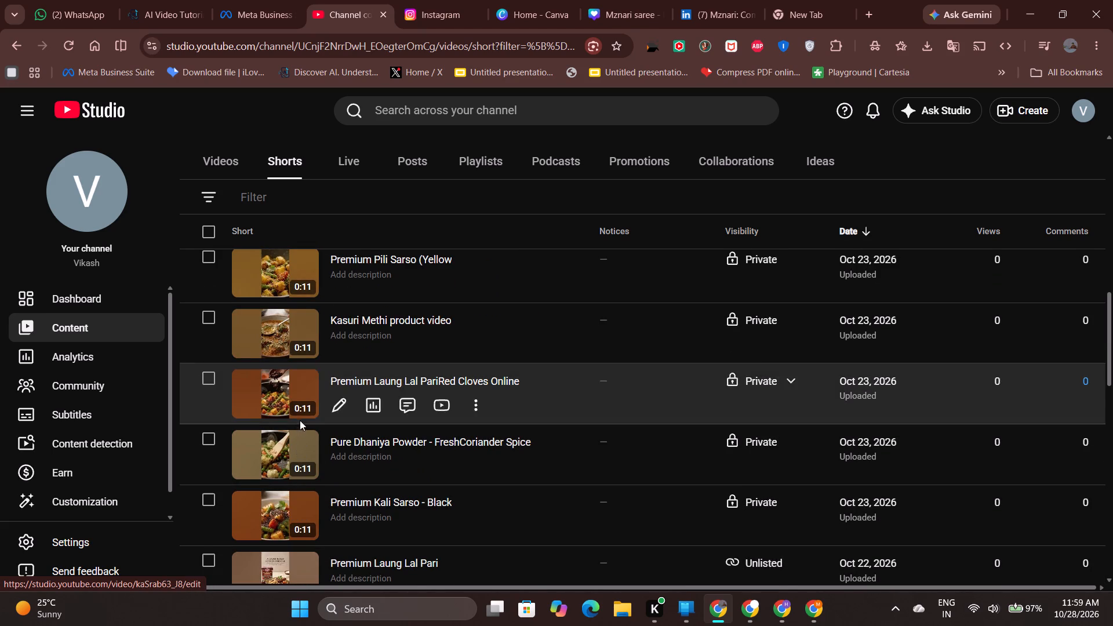
left_click(270, 396)
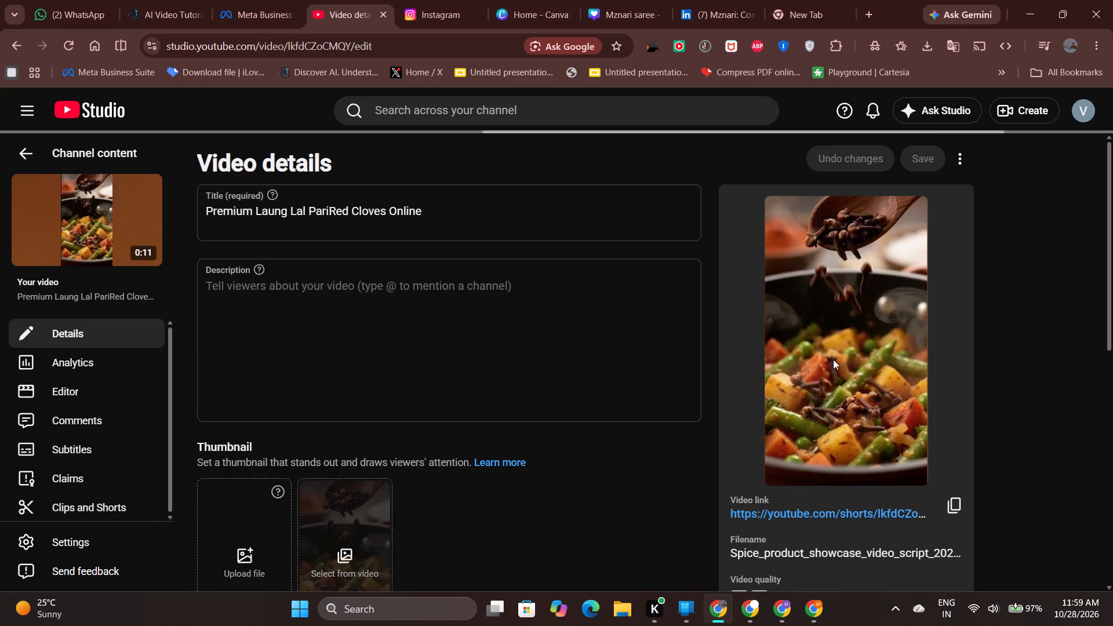
left_click(784, 471)
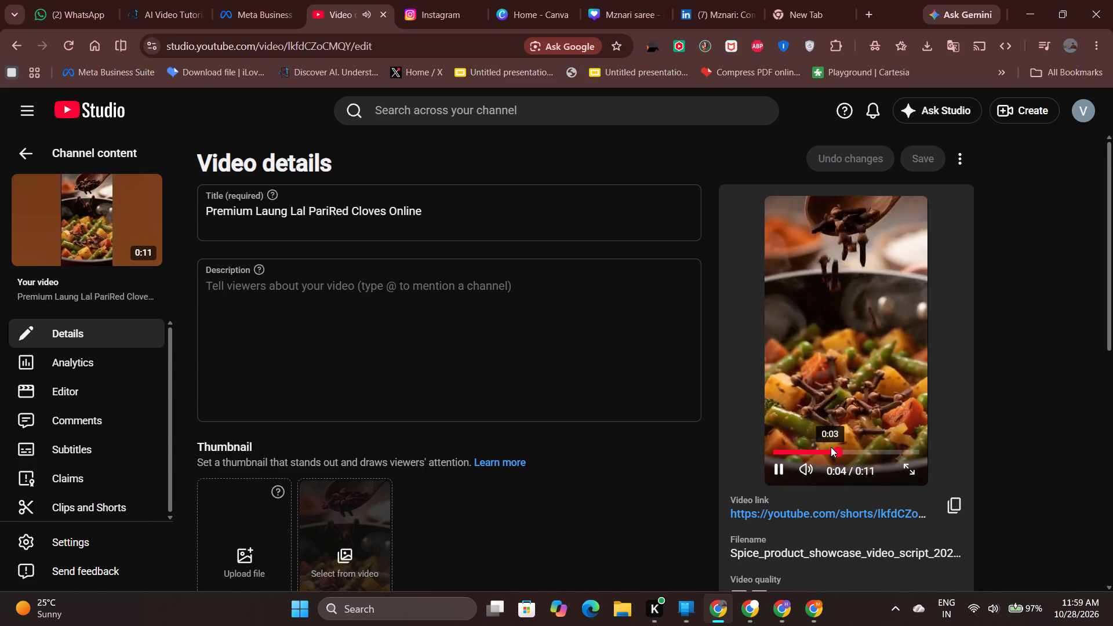
left_click(34, 139)
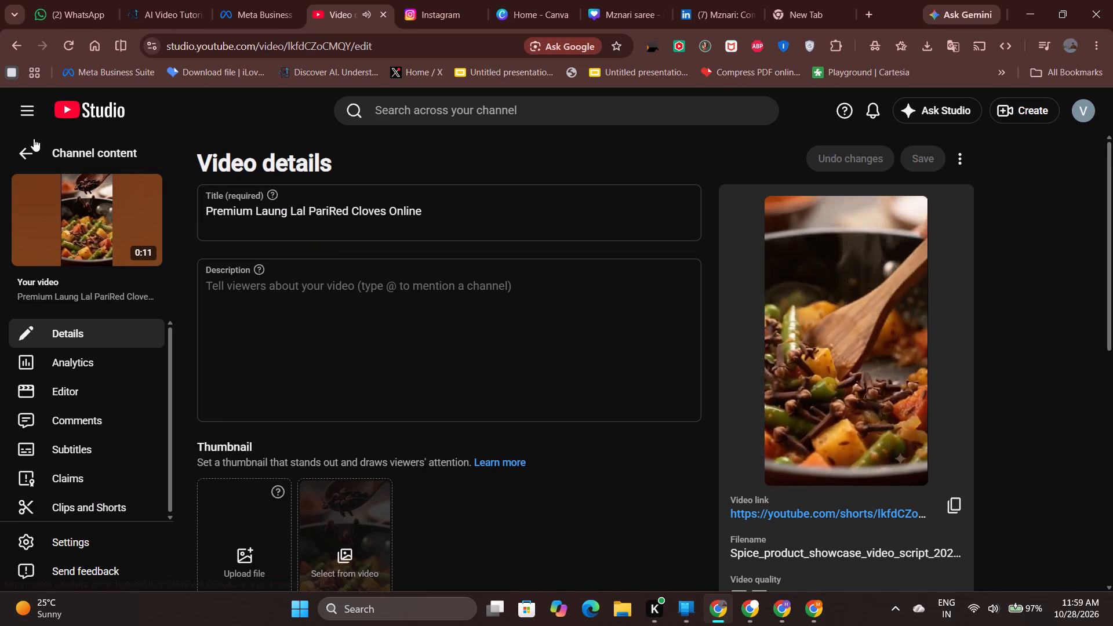
left_click(35, 145)
Find the Short Kasuri Methi product video in the list and preview its first seconds on the details page.
scroll(292, 468, "down", 4)
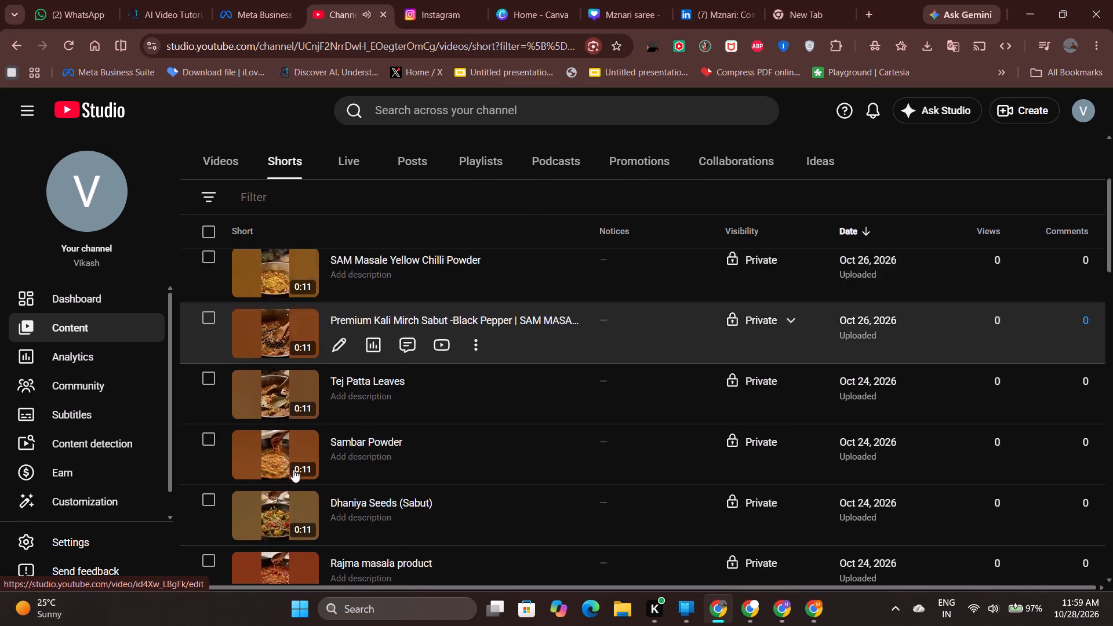
scroll(277, 403, "down", 1)
scroll(291, 455, "down", 1)
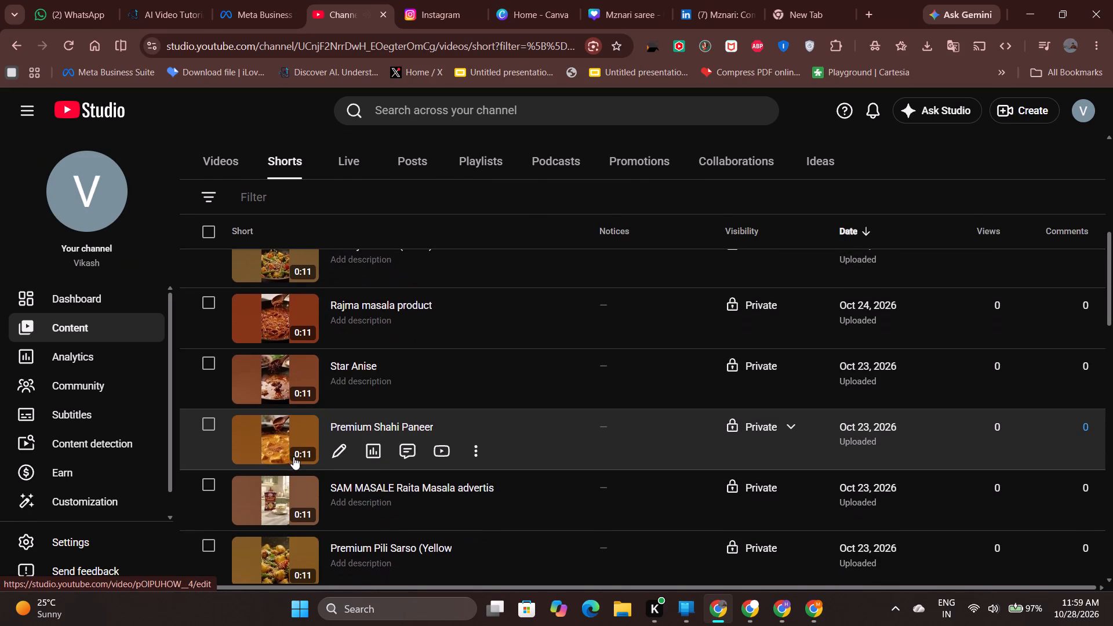
scroll(285, 463, "down", 1)
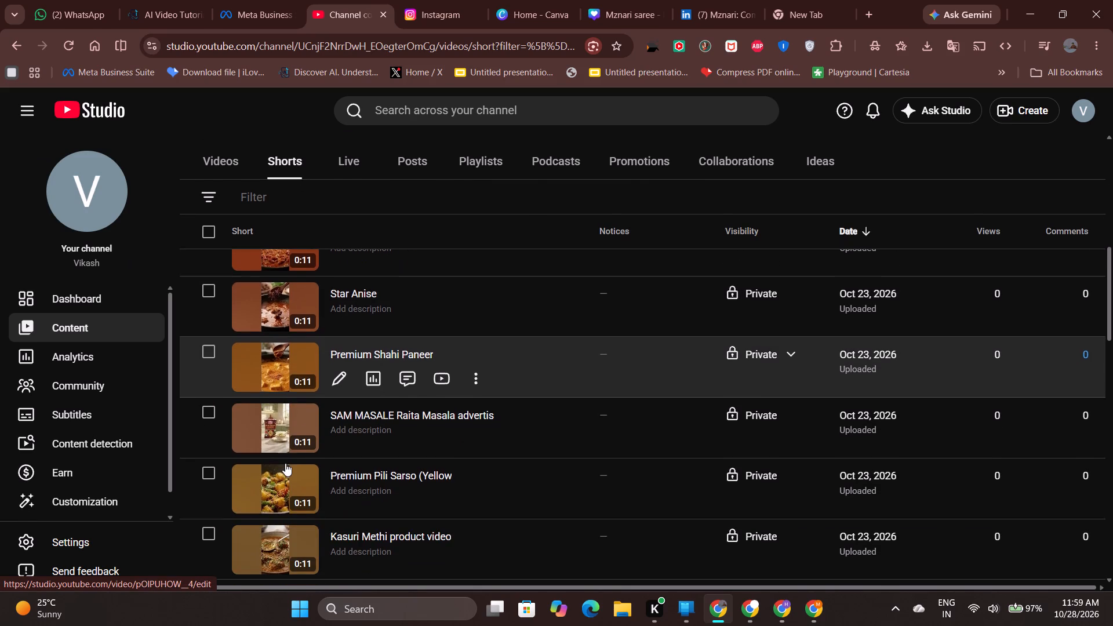
scroll(285, 463, "down", 1)
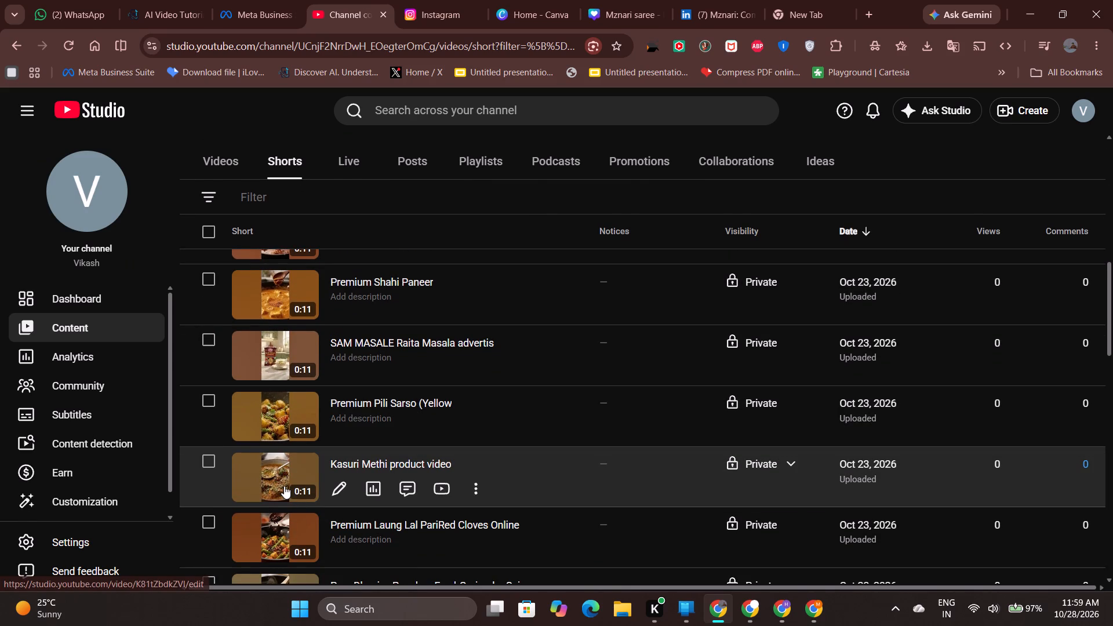
left_click(279, 464)
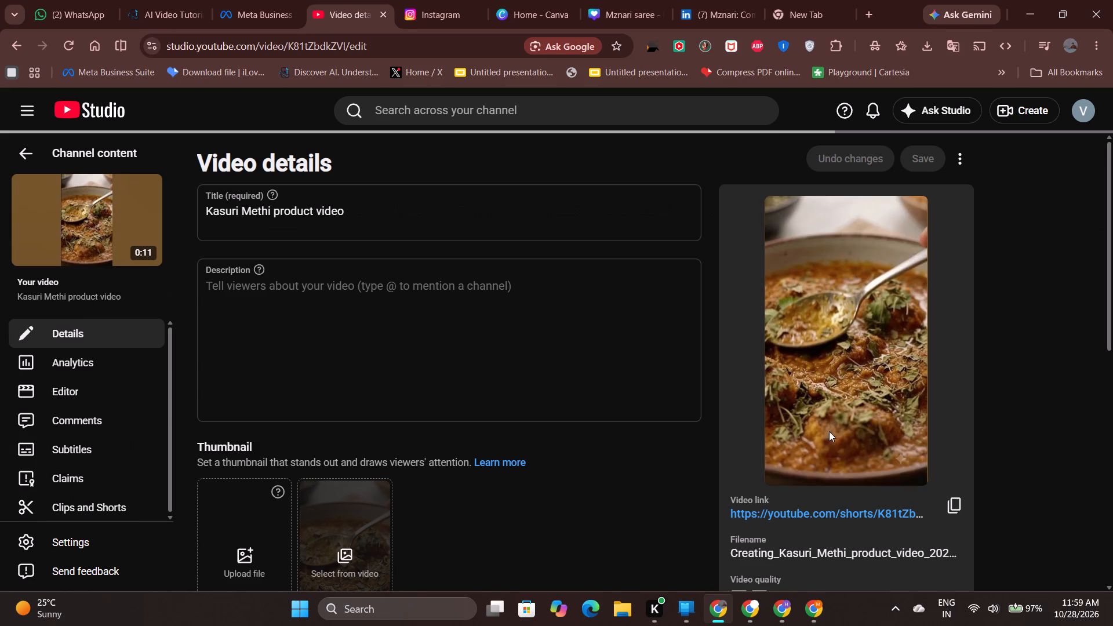
left_click(780, 469)
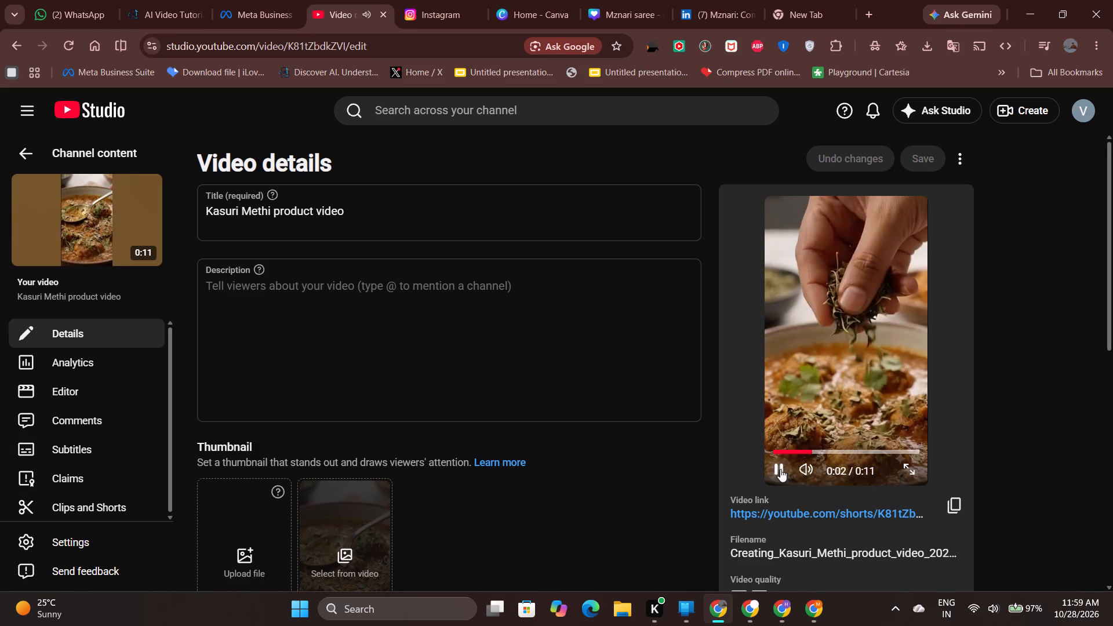
left_click(780, 469)
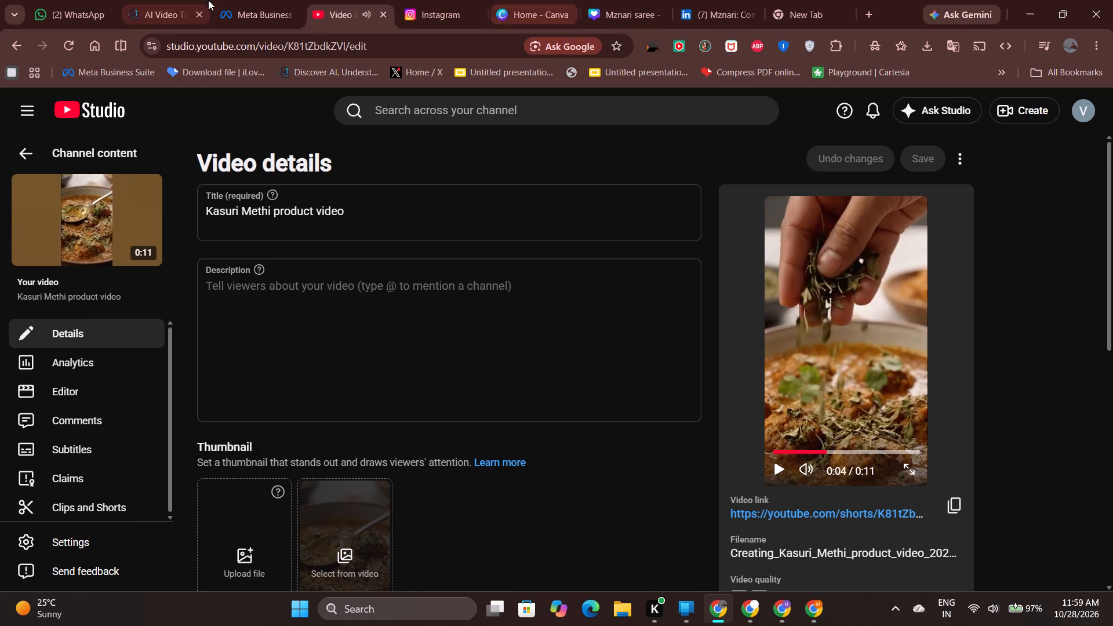
left_click(416, 0)
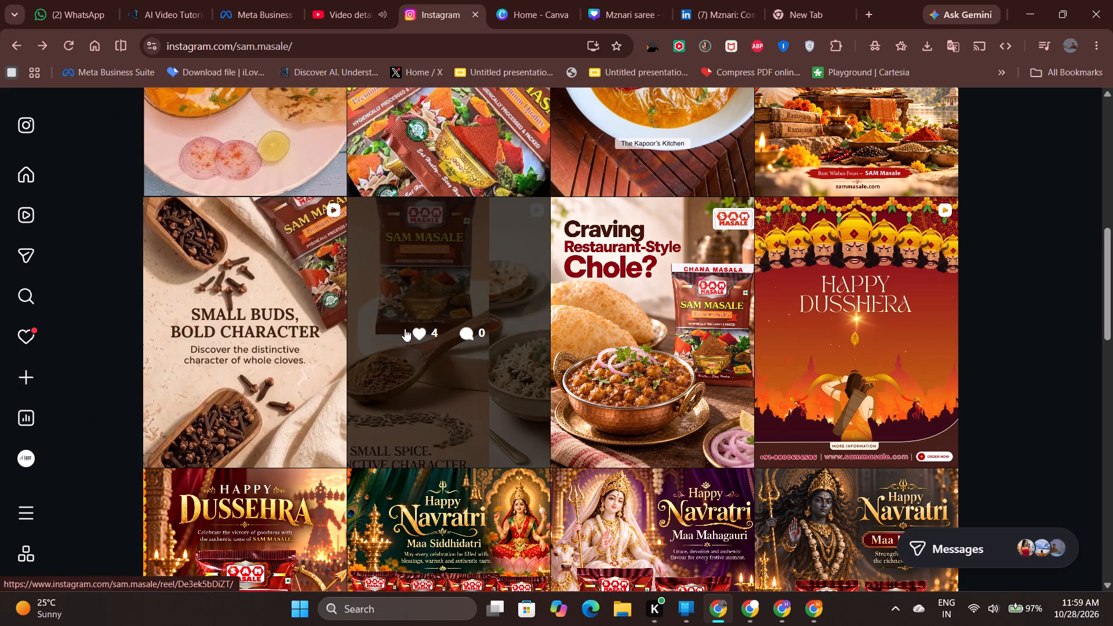
scroll(525, 302, "up", 2)
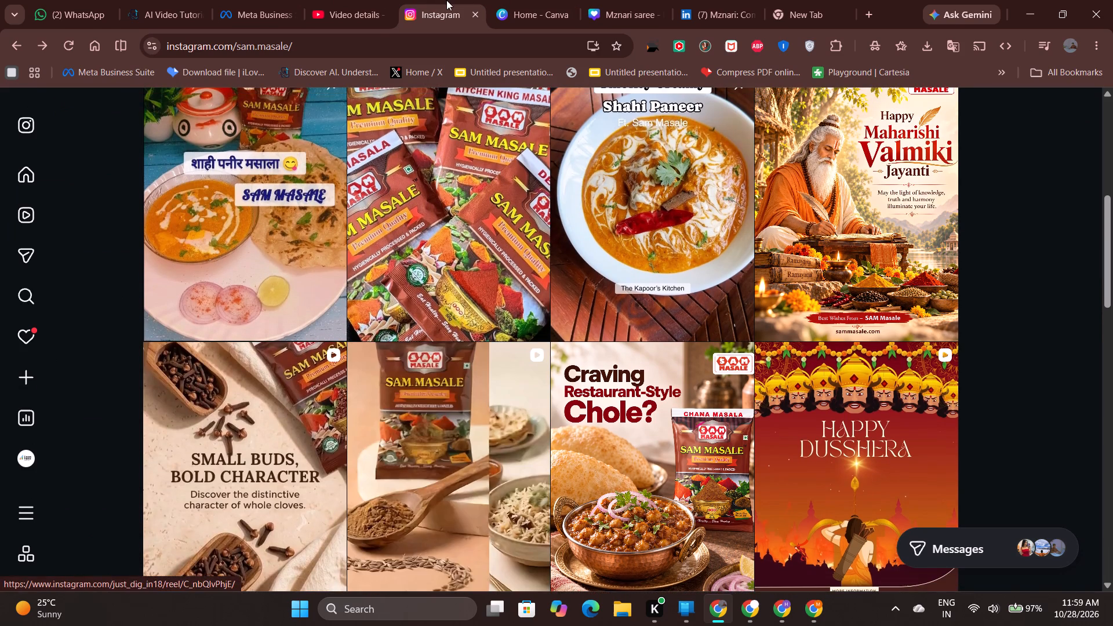
Return to YouTube Studio and download the Kasuri Methi product video.
left_click(334, 0)
left_click(950, 155)
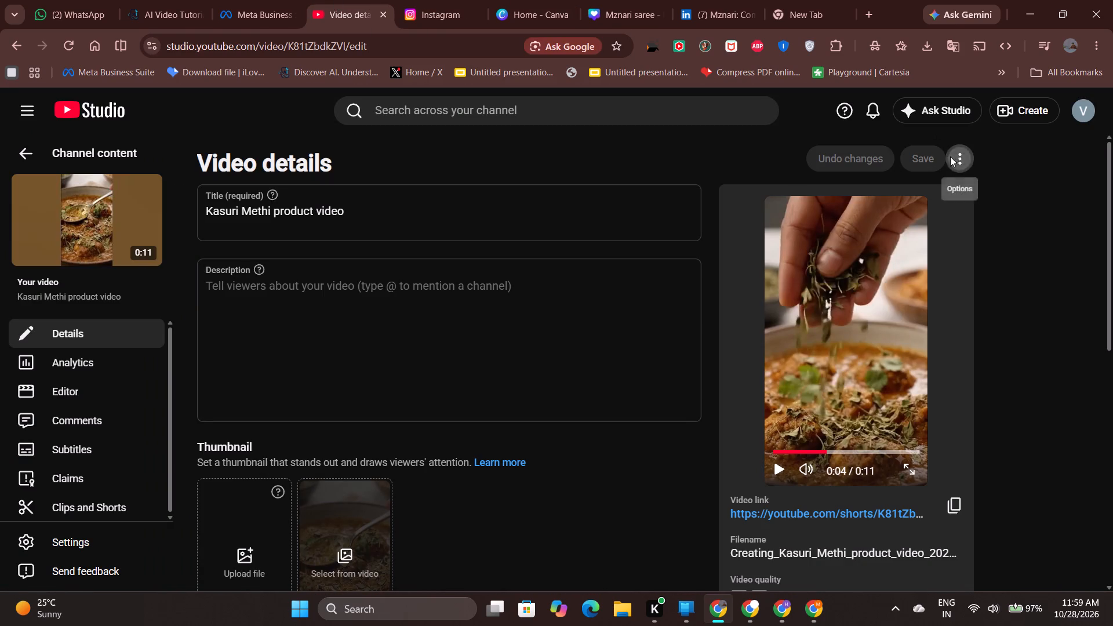
left_click(842, 193)
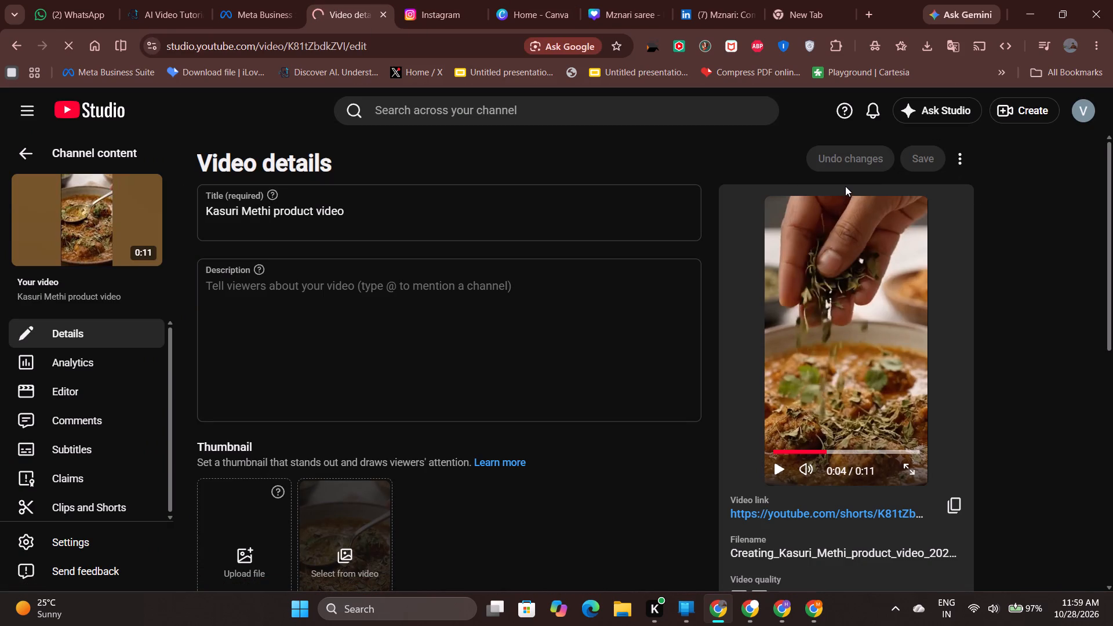
Switch to the empty new tab and bring up another Chrome window.
left_click(792, 0)
left_click(790, 608)
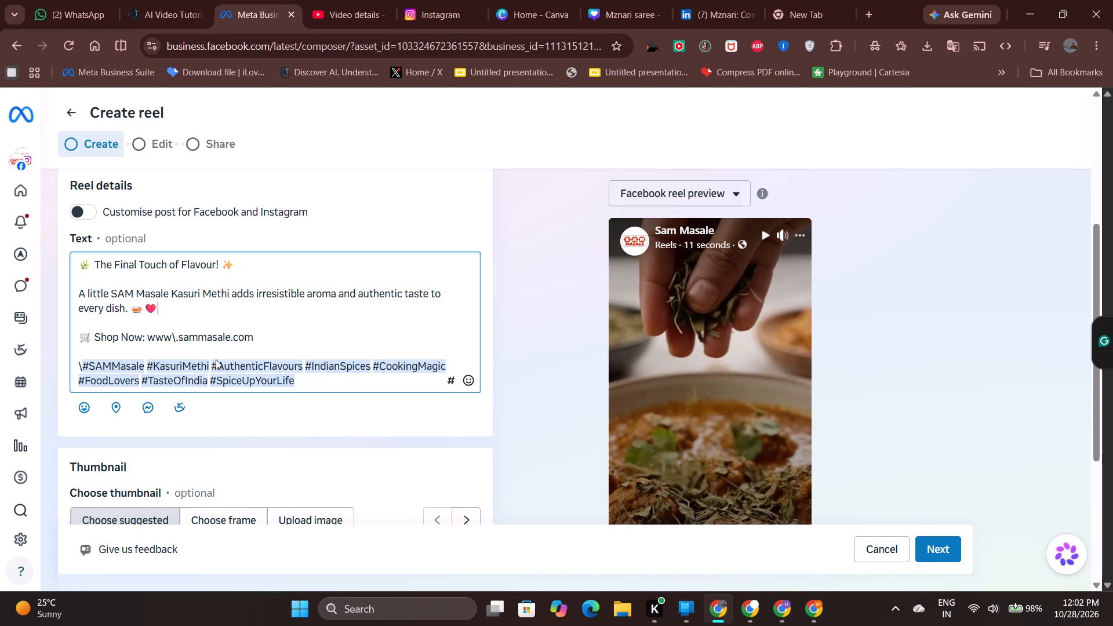
scroll(220, 356, "up", 6)
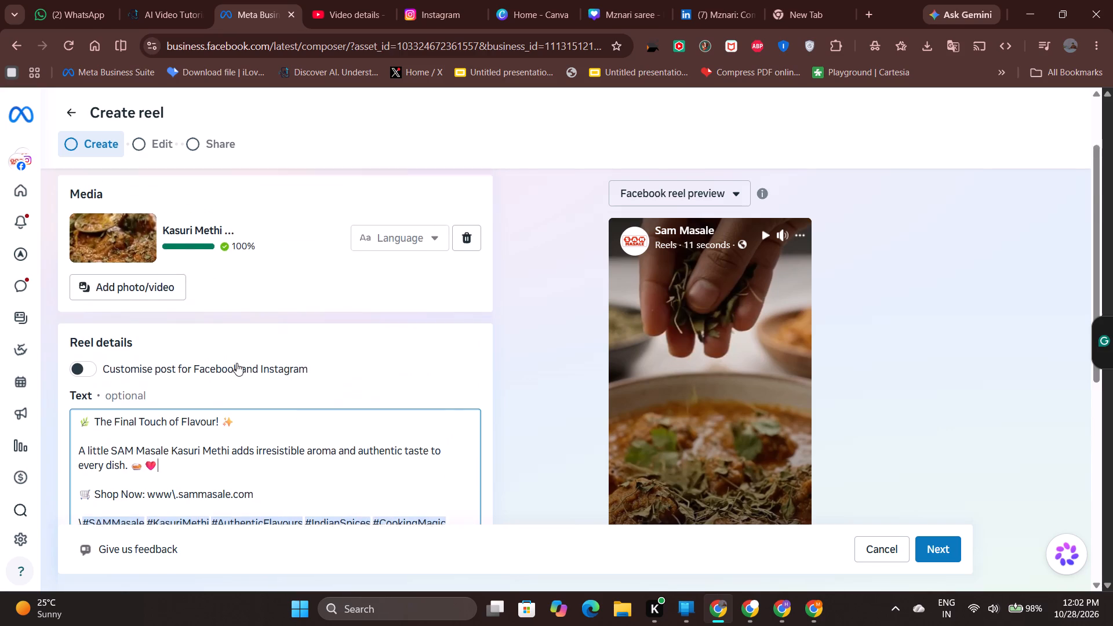
Preview the Kasuri Methi reel, leave its audio and sharing options at their defaults, and share it immediately.
left_click(943, 556)
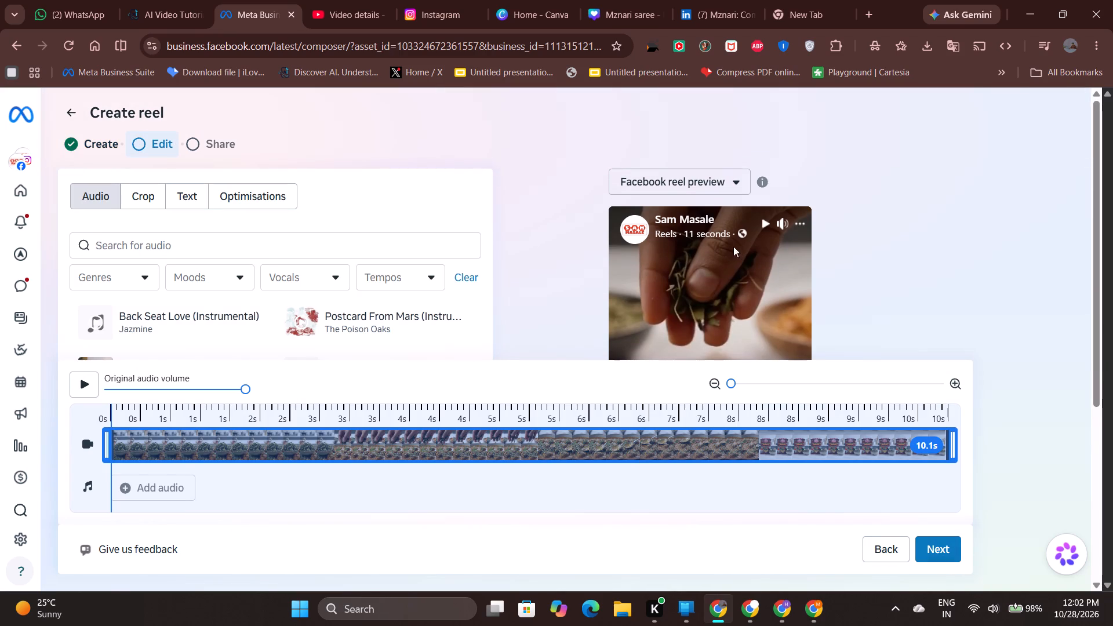
left_click(764, 225)
left_click(764, 225)
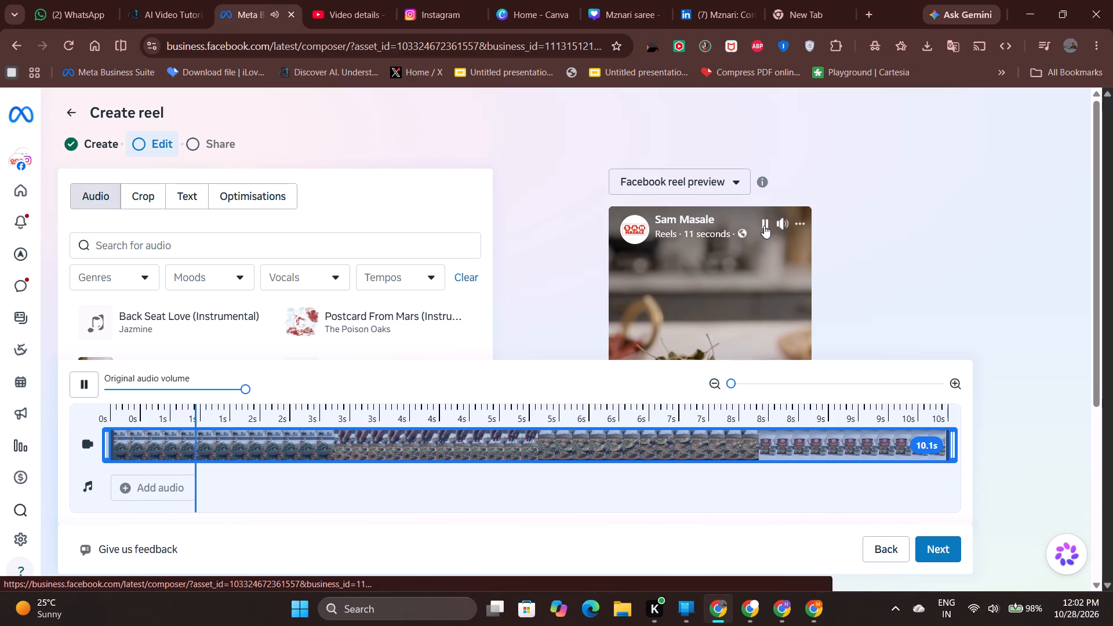
left_click(920, 544)
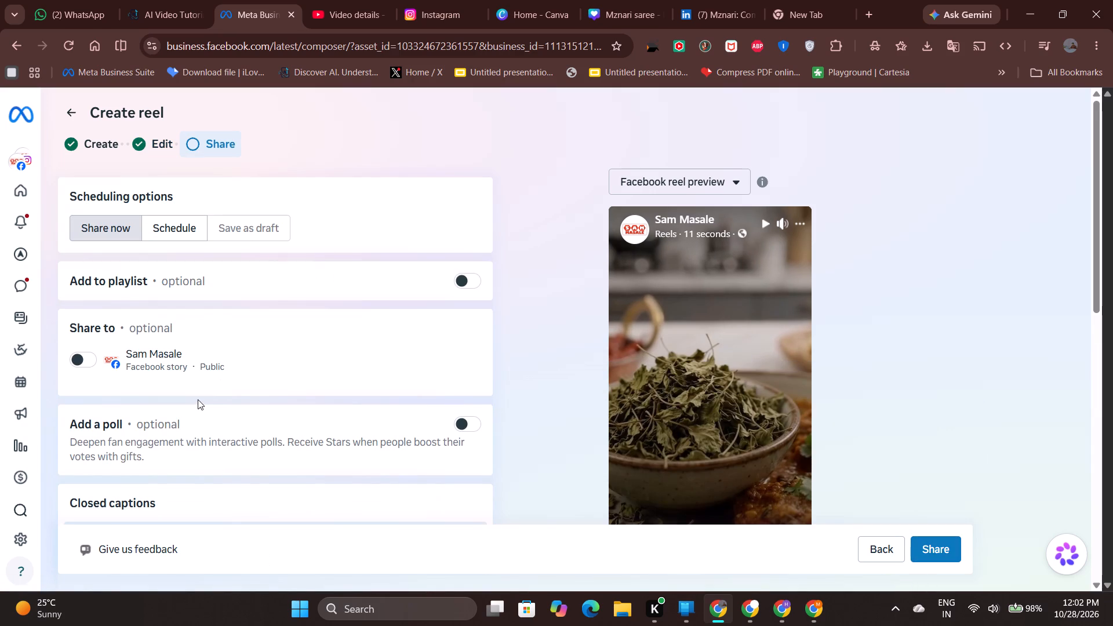
scroll(198, 399, "up", 4)
scroll(198, 399, "down", 10)
scroll(322, 403, "down", 6)
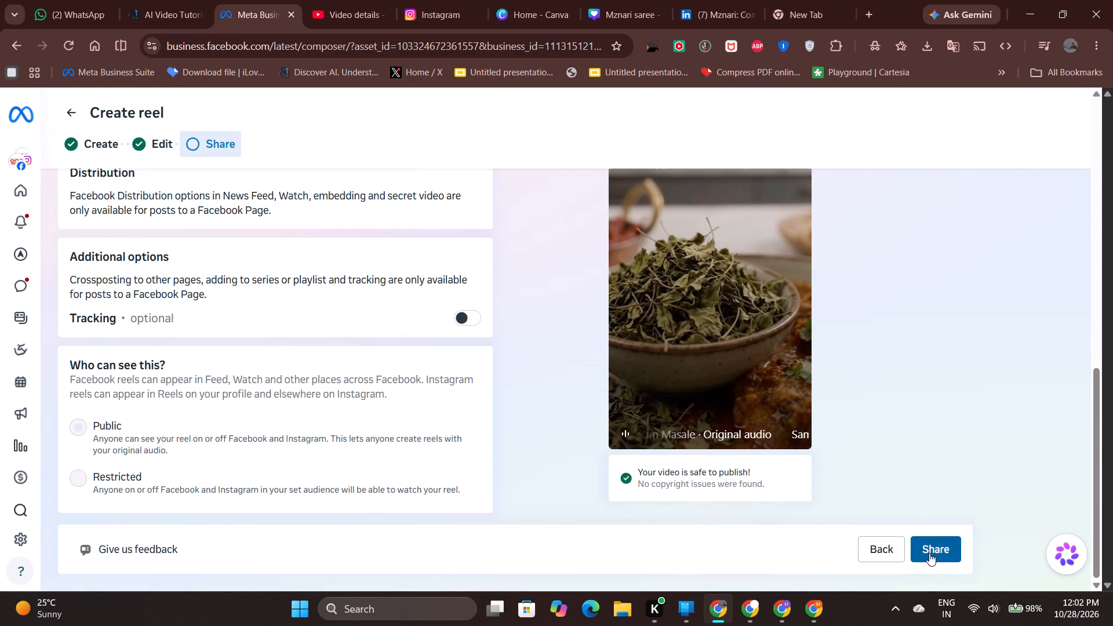
left_click(929, 553)
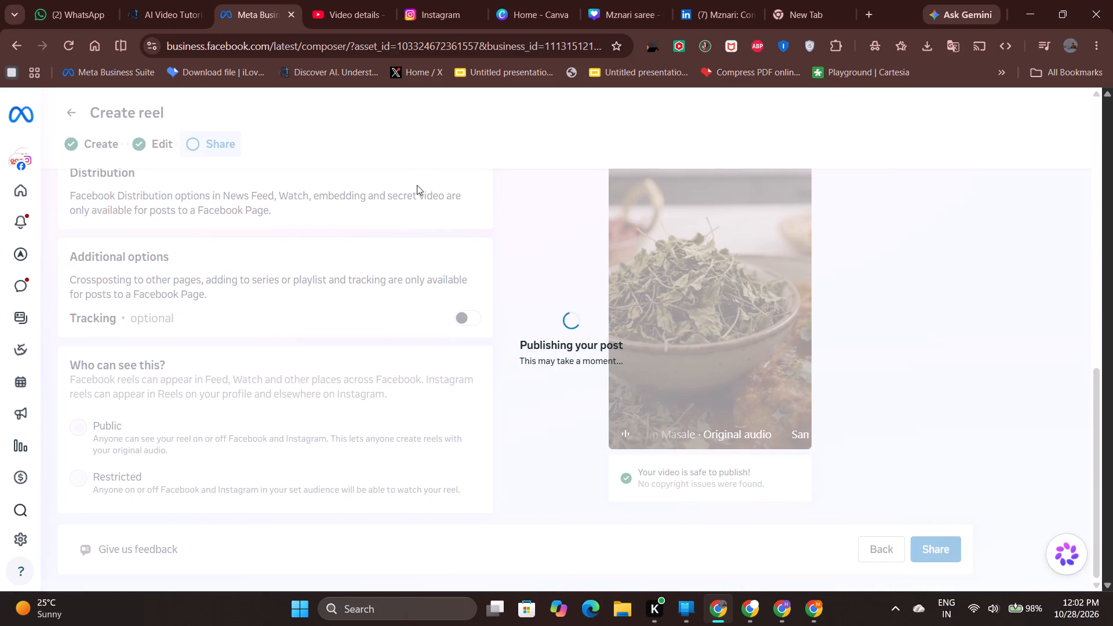
left_click(730, 326)
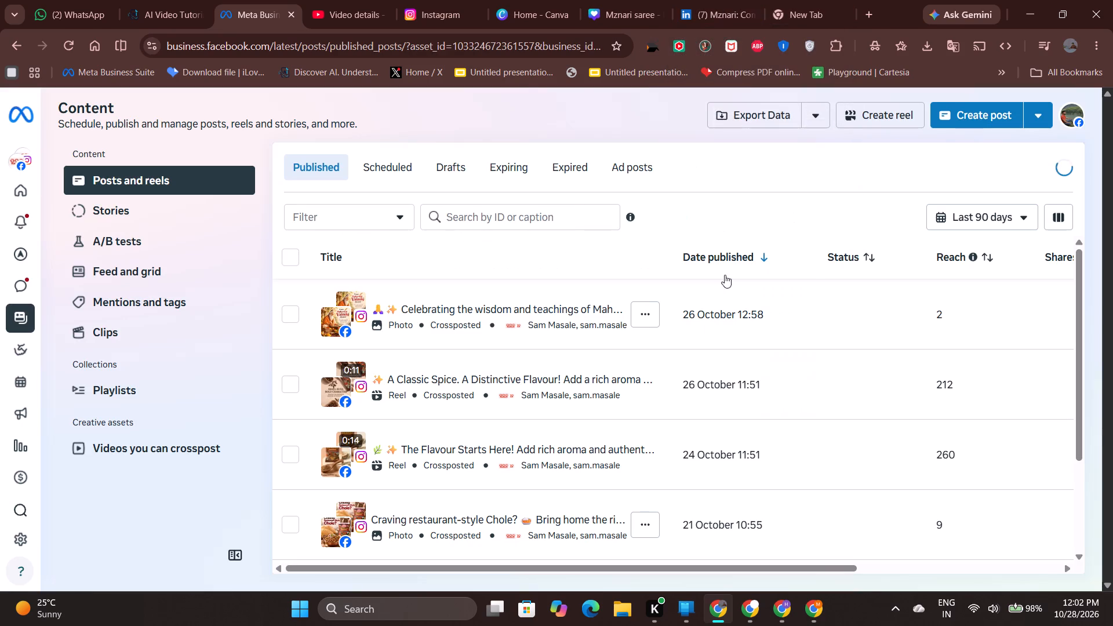
Switch to LinkedIn, open the SAM Masale company page's administration and start a new post.
left_click(705, 0)
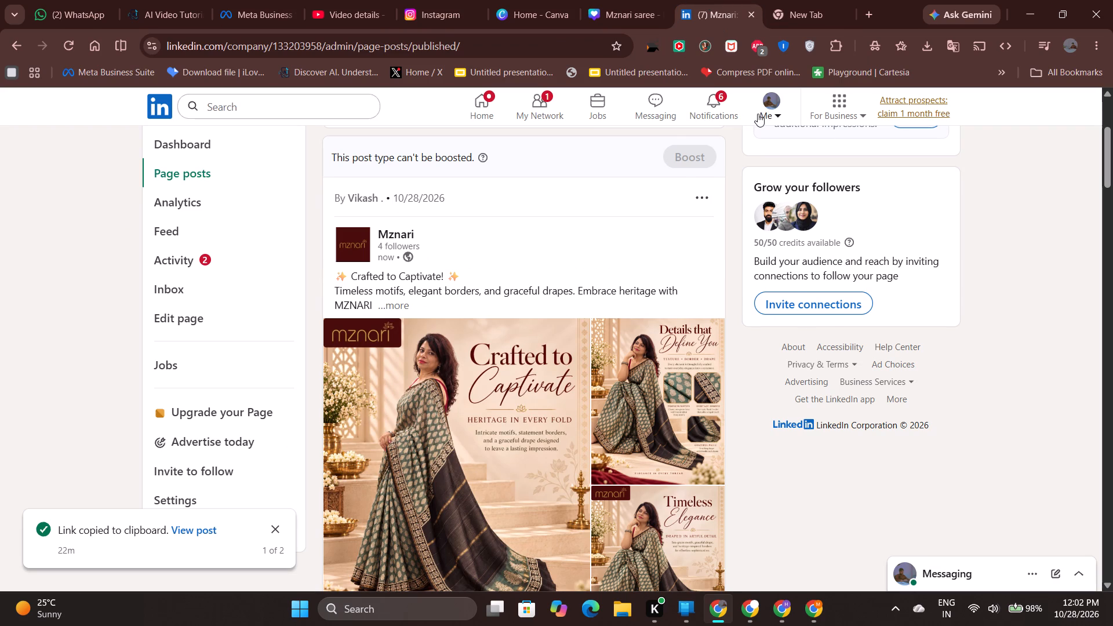
left_click(758, 114)
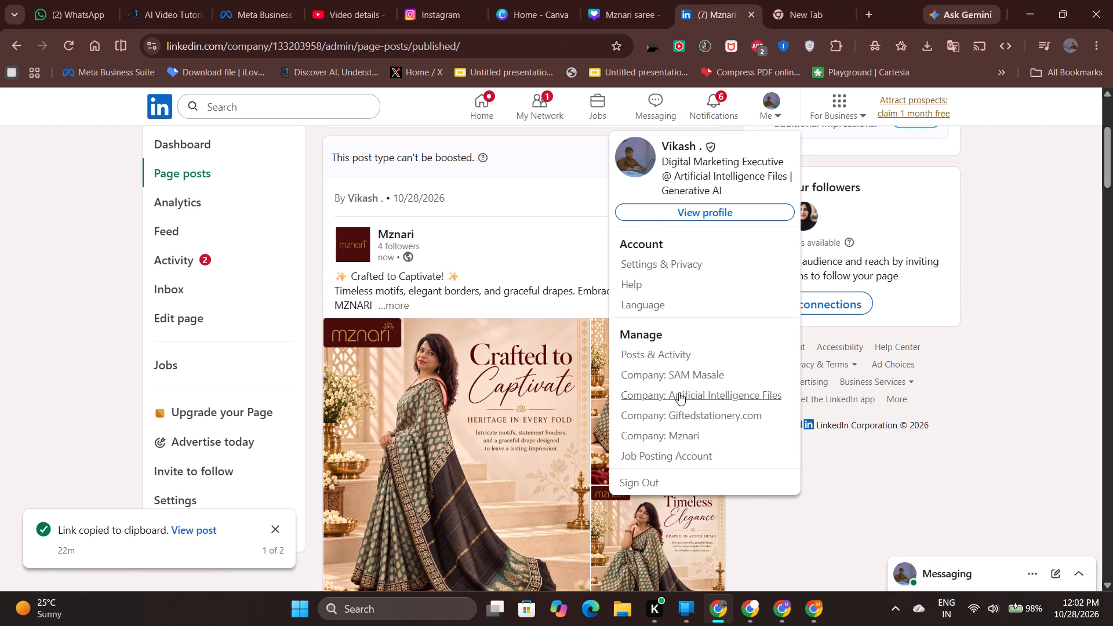
left_click(657, 376)
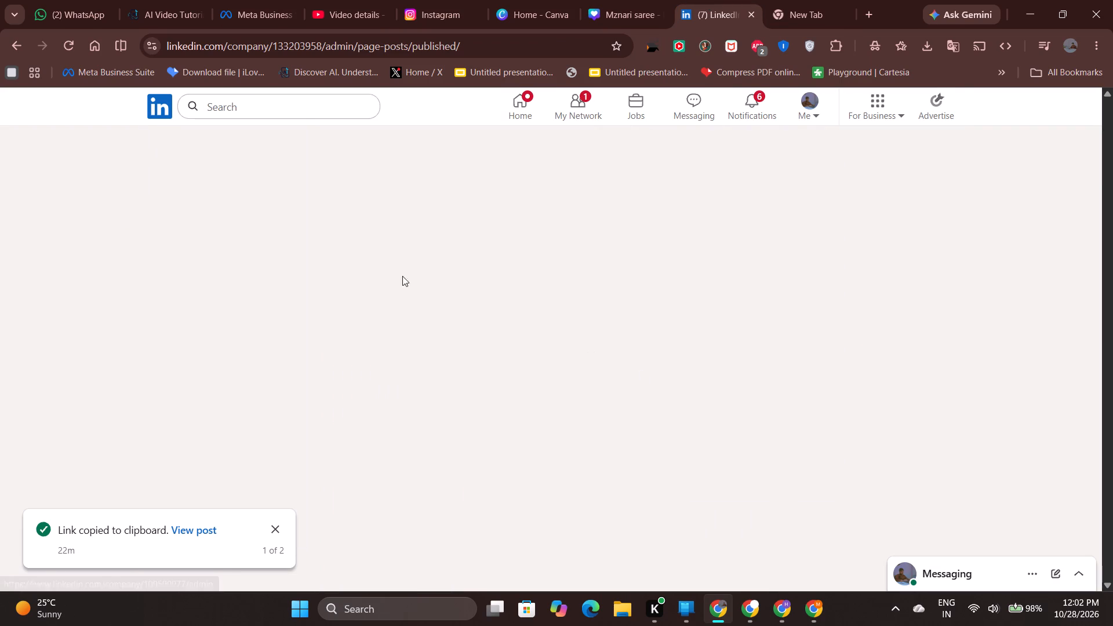
left_click(197, 297)
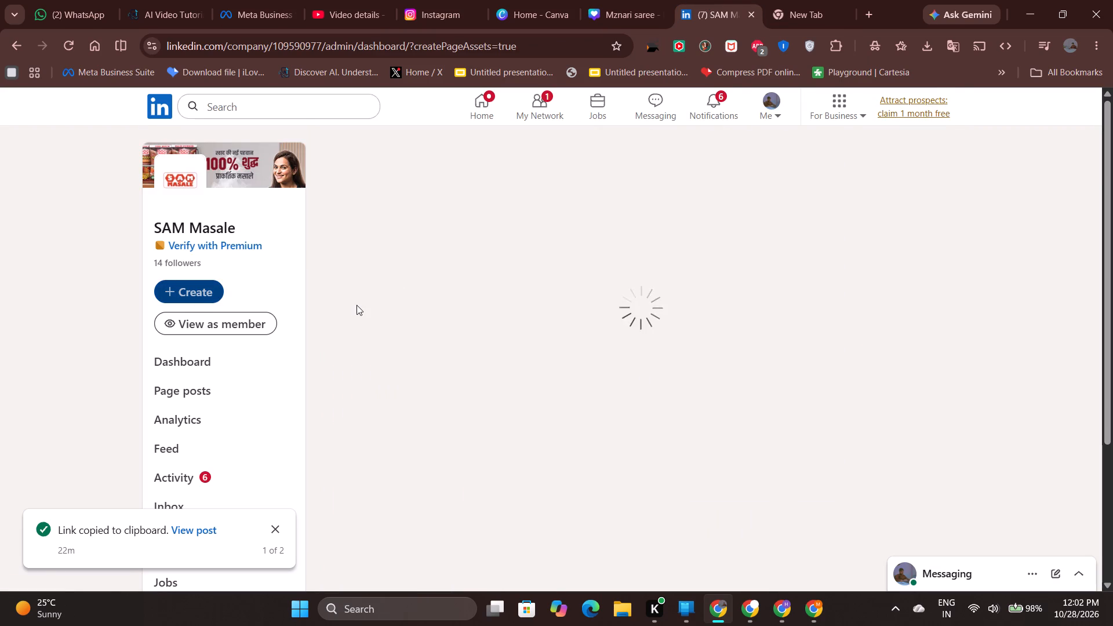
left_click(464, 198)
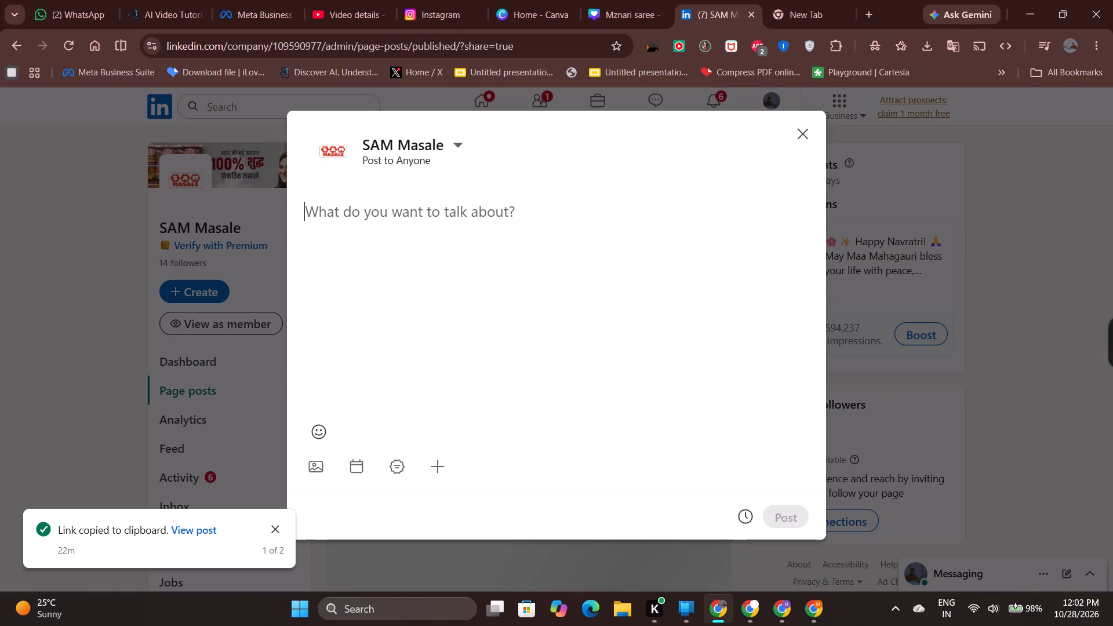
Attach the Kasuri Methi product video from the computer to the SAM Masale post and accept it unedited.
left_click(318, 463)
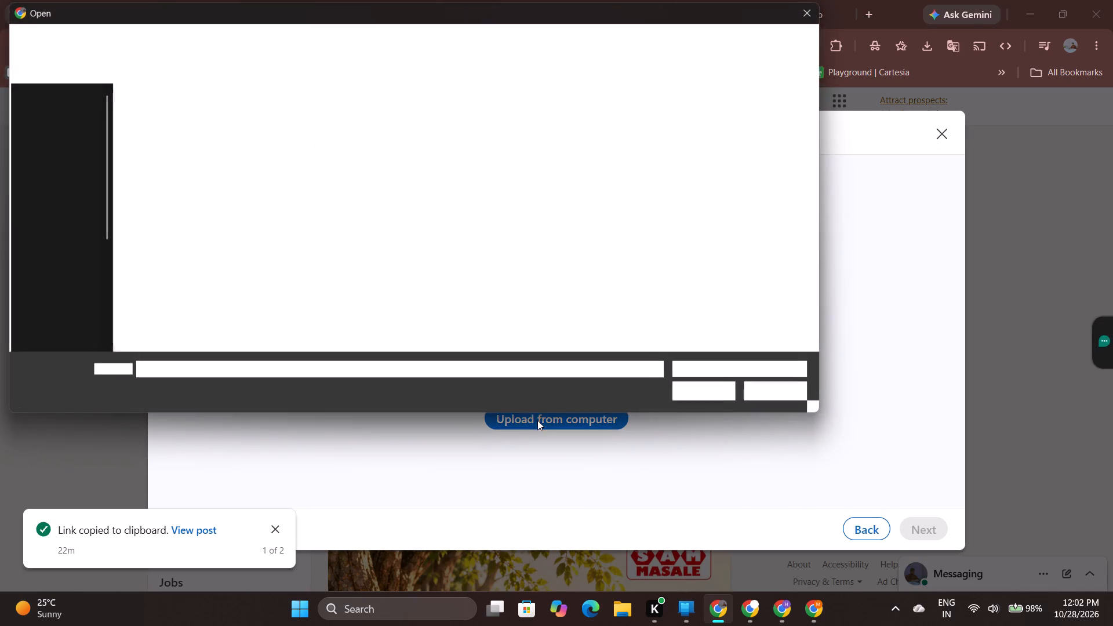
left_click(174, 155)
key("Return")
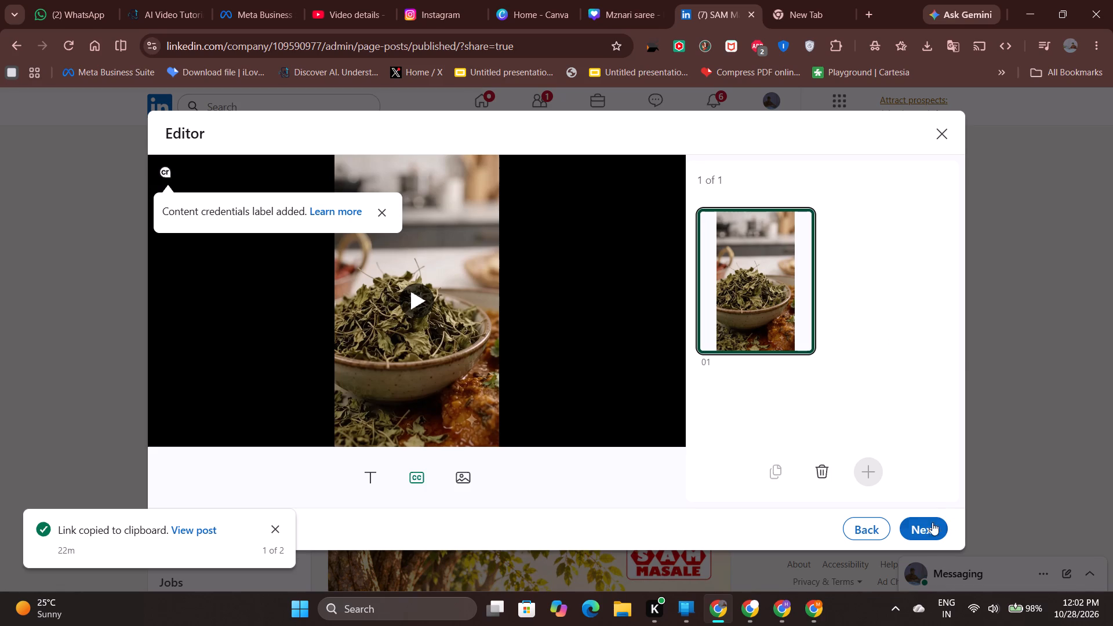
left_click(925, 523)
Paste the copied Kasuri Methi caption with its hashtags as the post text and remove the heart emoji after "to every dish.".
left_click(464, 226)
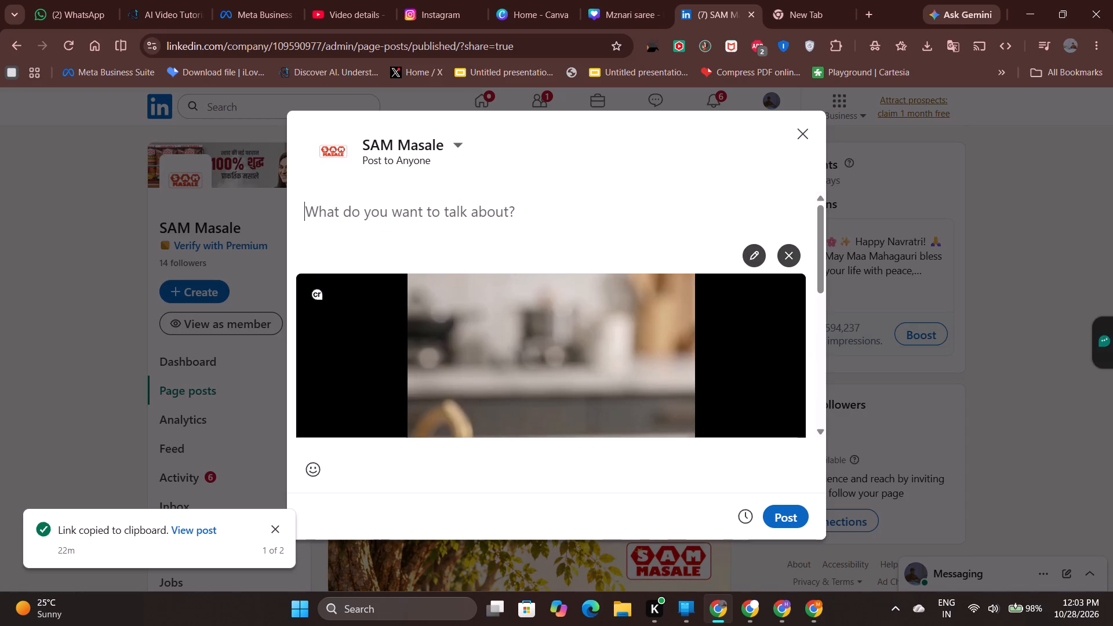
key("ctrl+v")
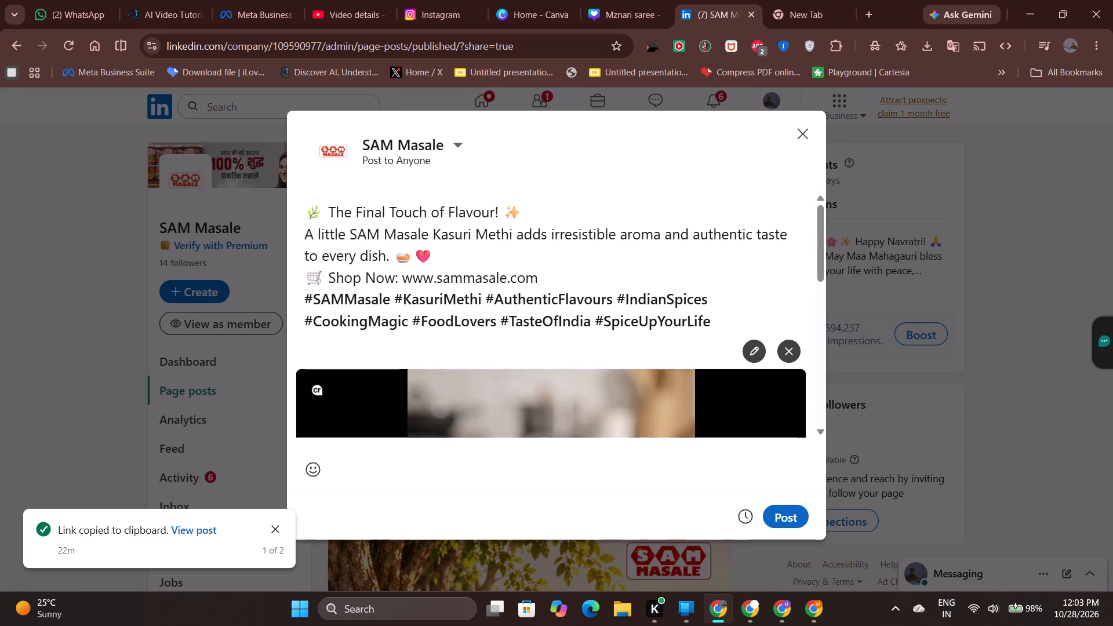
left_click(457, 249)
key("BackSpace")
key("BackSpace")
key("ctrl+z")
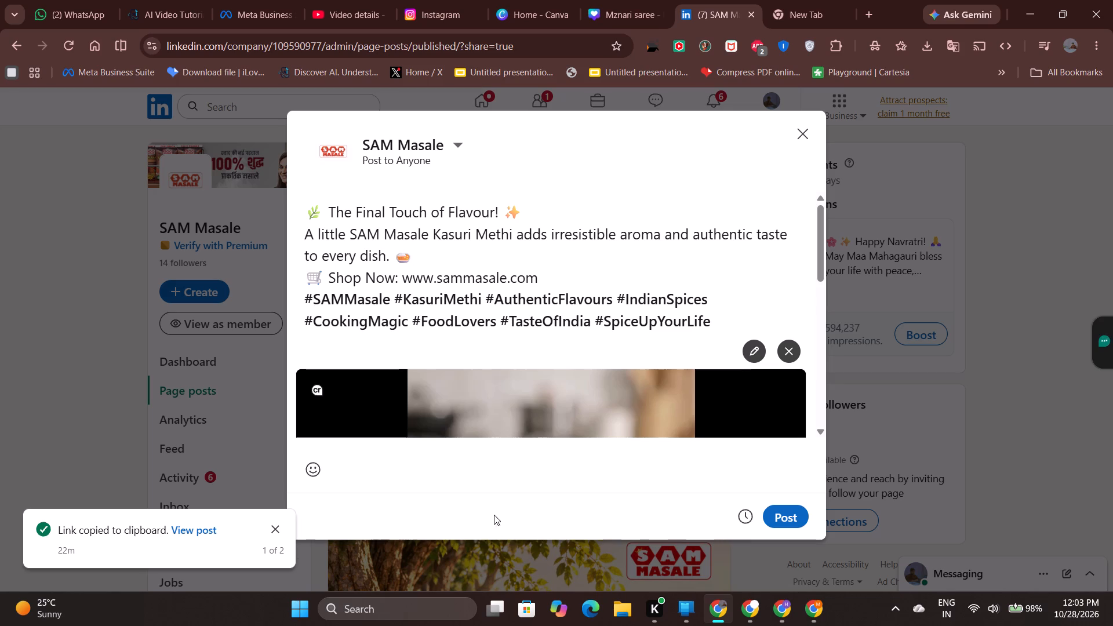
Check the attached video in the draft and publish the post on the SAM Masale LinkedIn page.
scroll(726, 428, "down", 6)
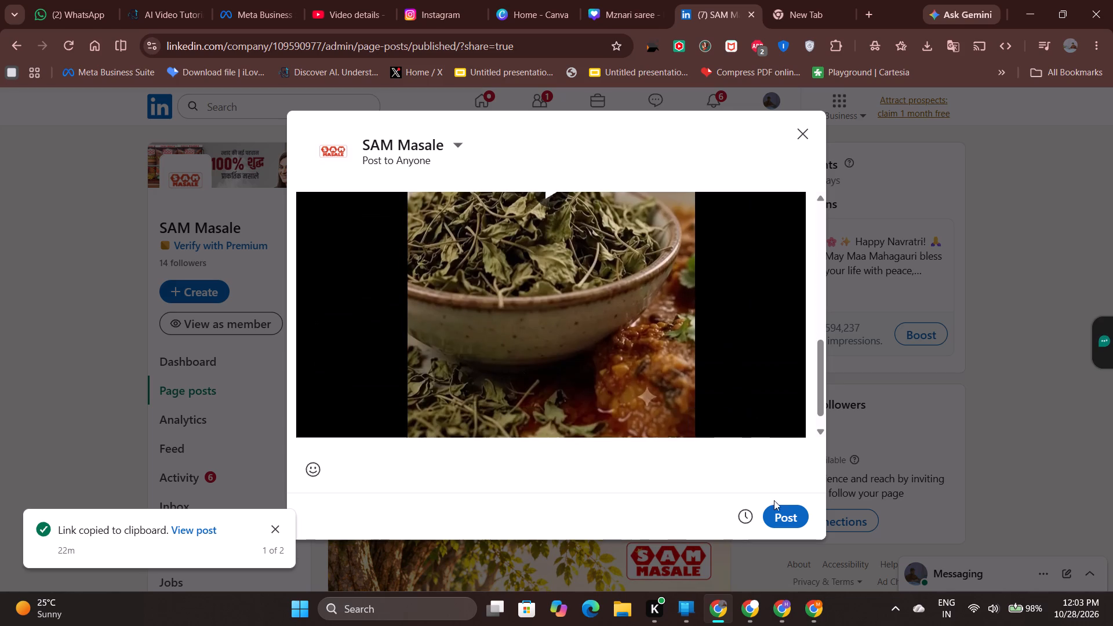
left_click(783, 518)
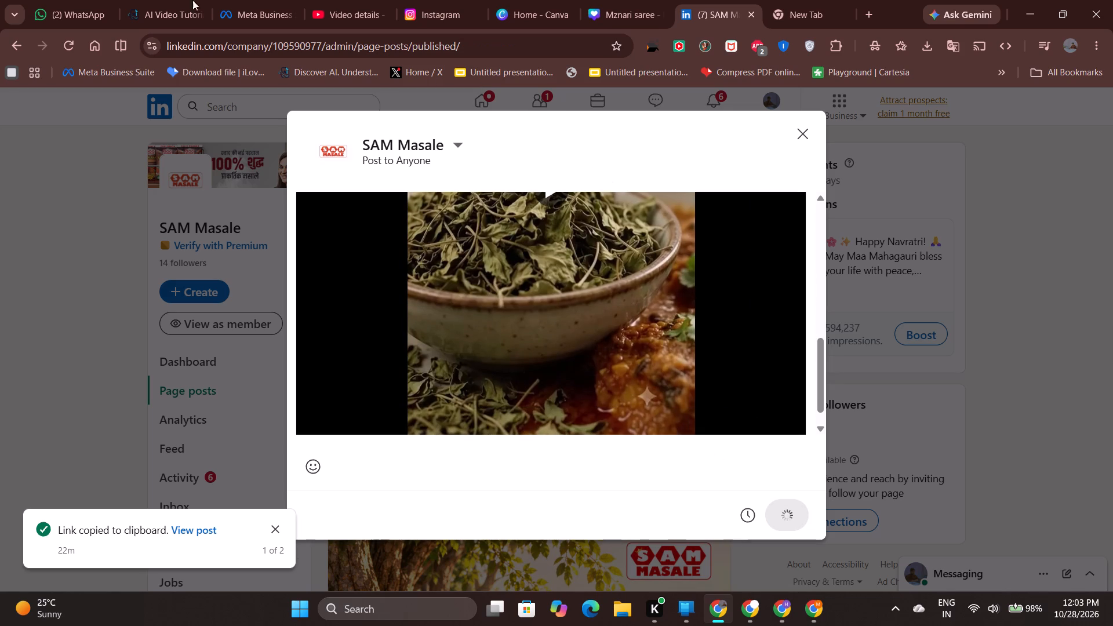
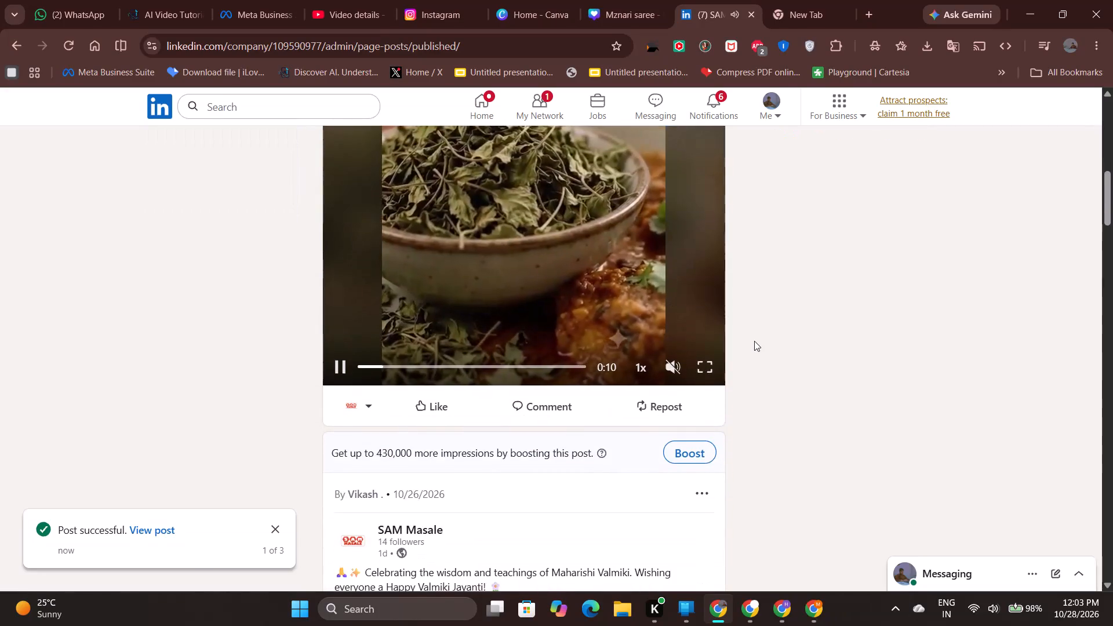
Play the newly published Kasuri Methi video on the SAM Masale LinkedIn page with its sound turned up, and pause it.
scroll(754, 341, "up", 4)
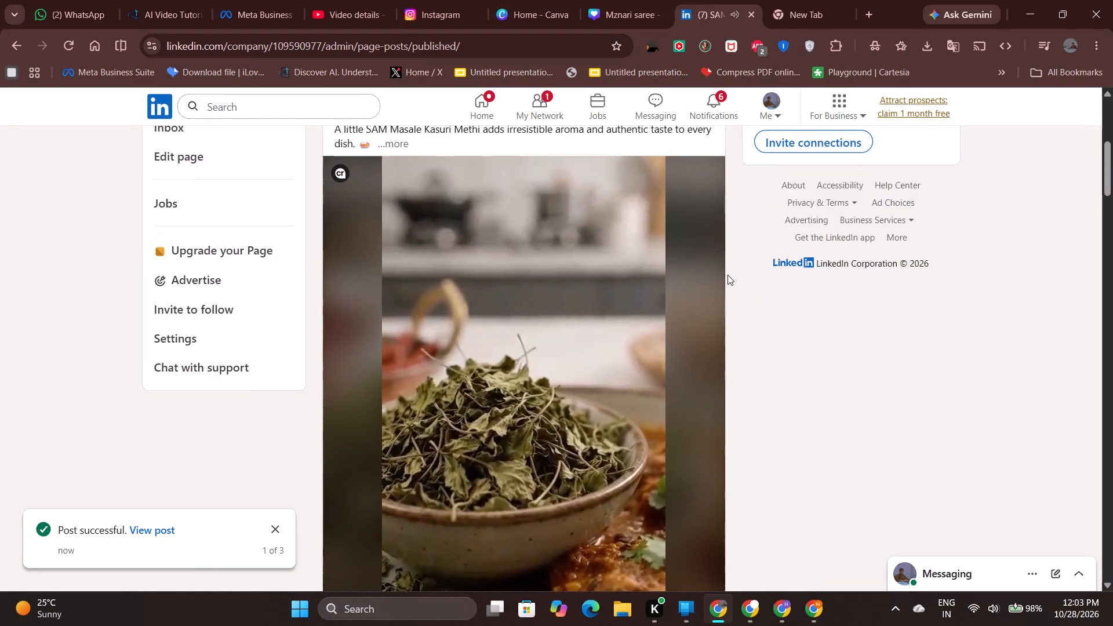
scroll(650, 336, "down", 3)
left_click(671, 436)
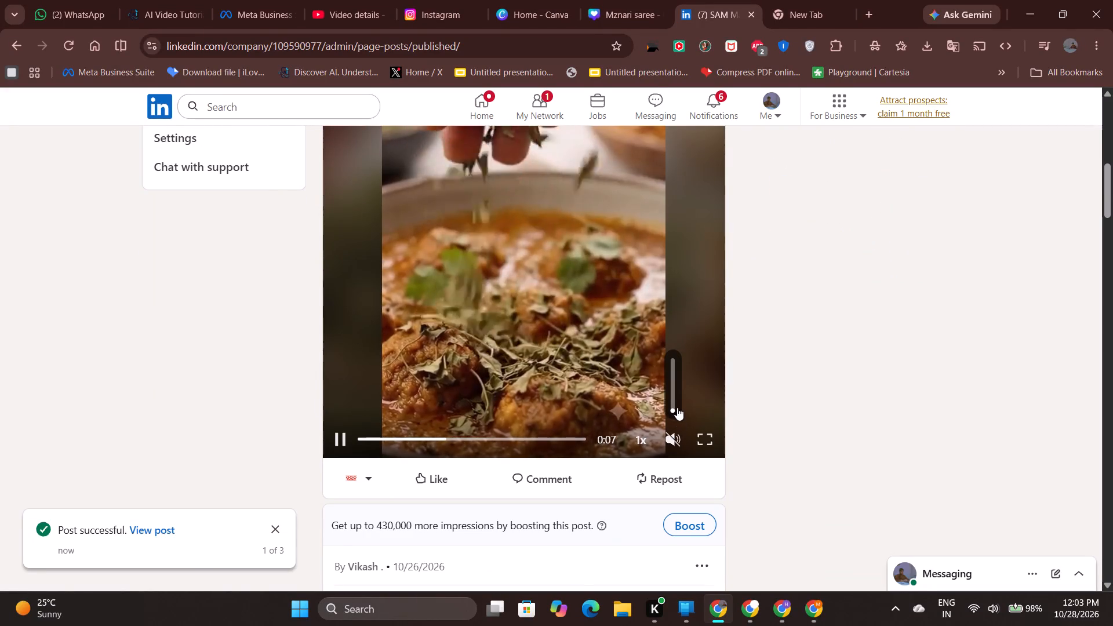
left_click_drag(677, 398, 685, 356)
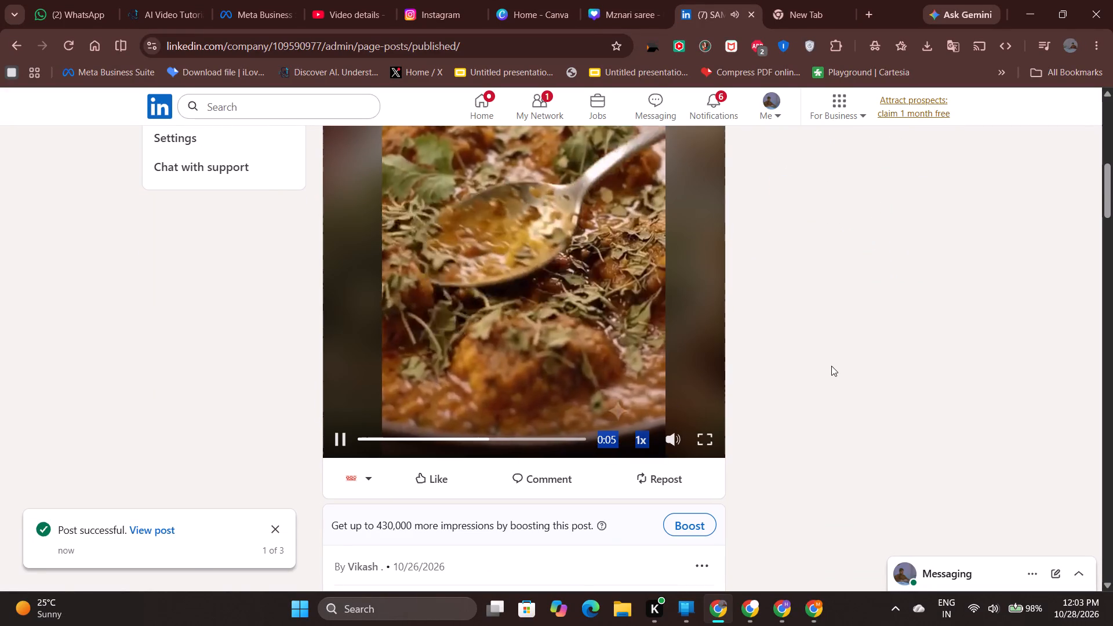
left_click(831, 366)
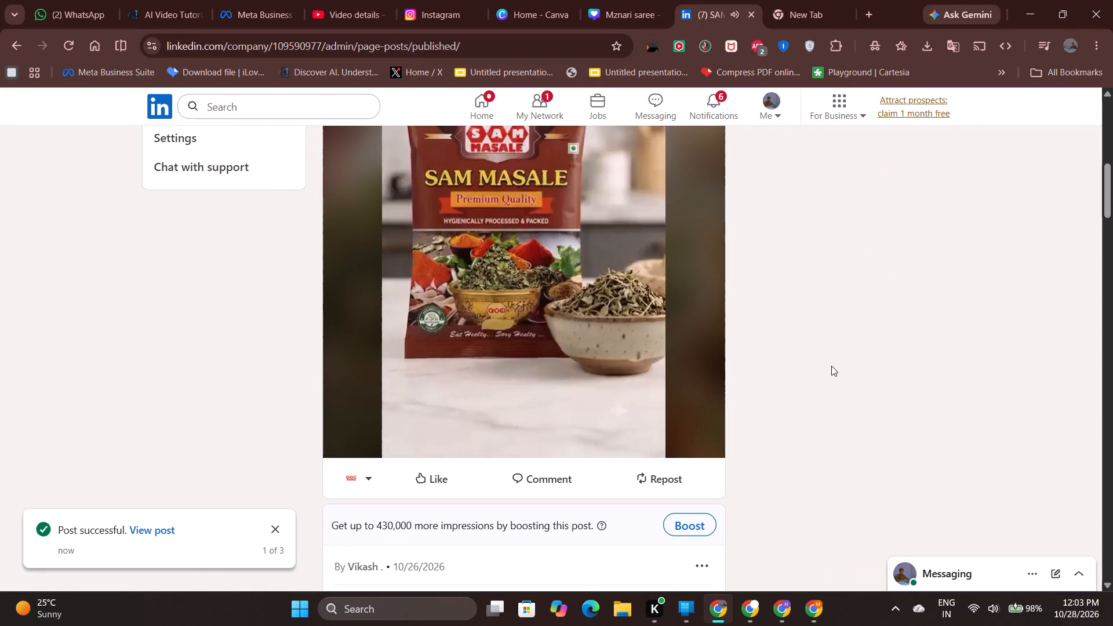
scroll(545, 341, "up", 1)
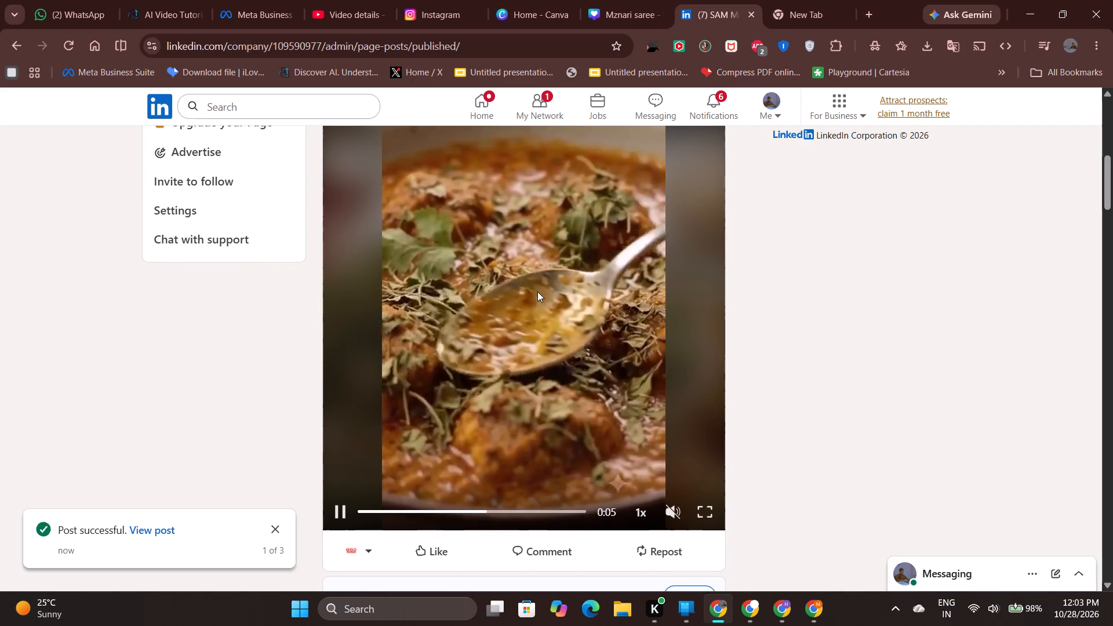
left_click(537, 292)
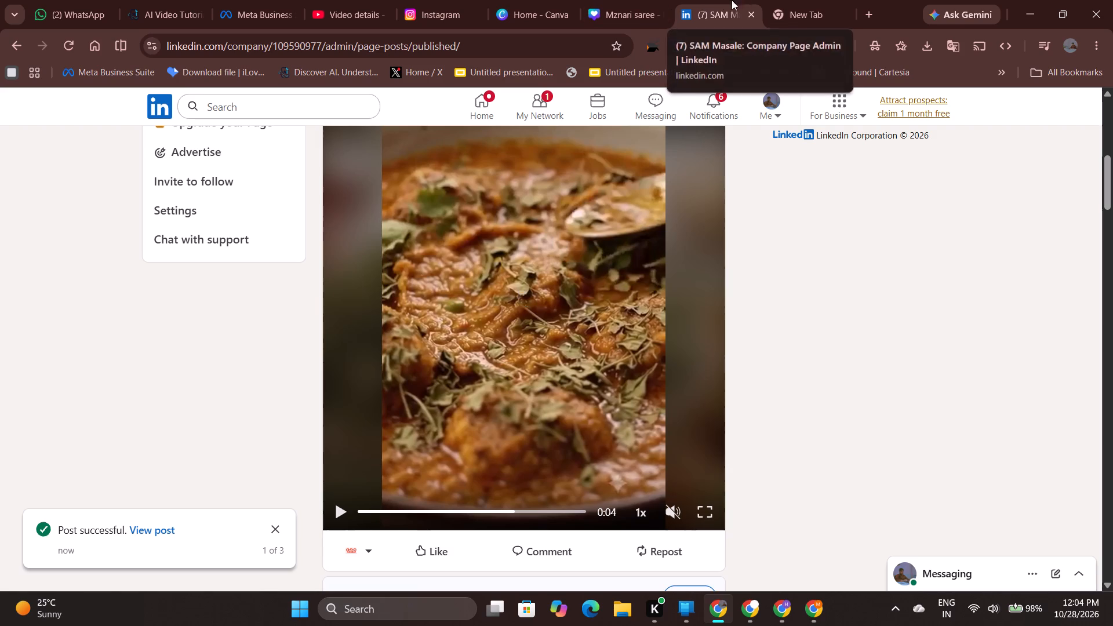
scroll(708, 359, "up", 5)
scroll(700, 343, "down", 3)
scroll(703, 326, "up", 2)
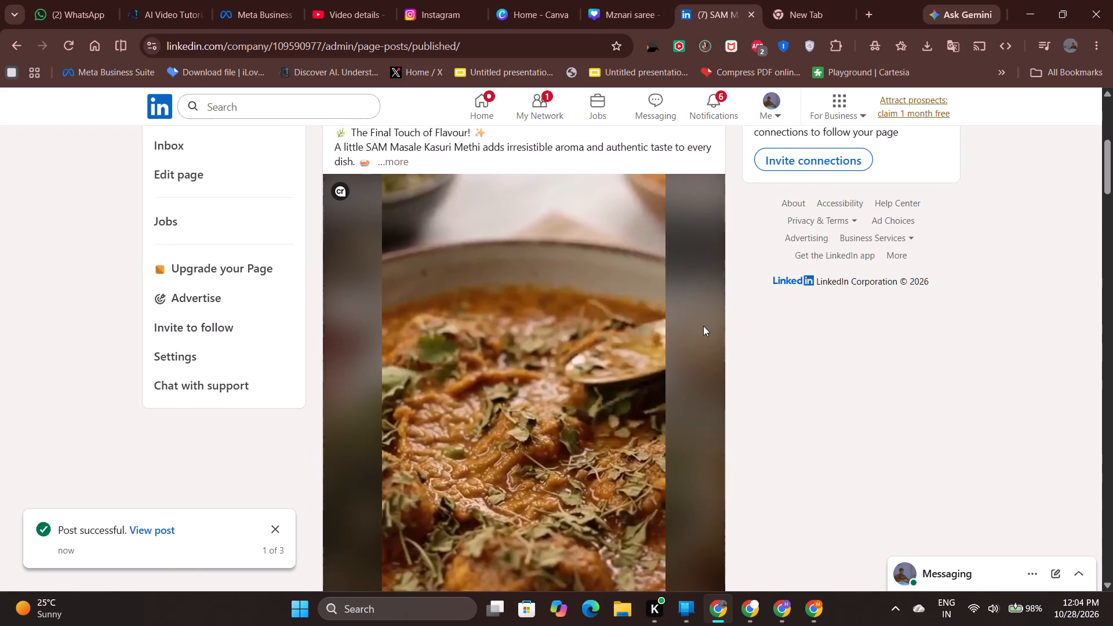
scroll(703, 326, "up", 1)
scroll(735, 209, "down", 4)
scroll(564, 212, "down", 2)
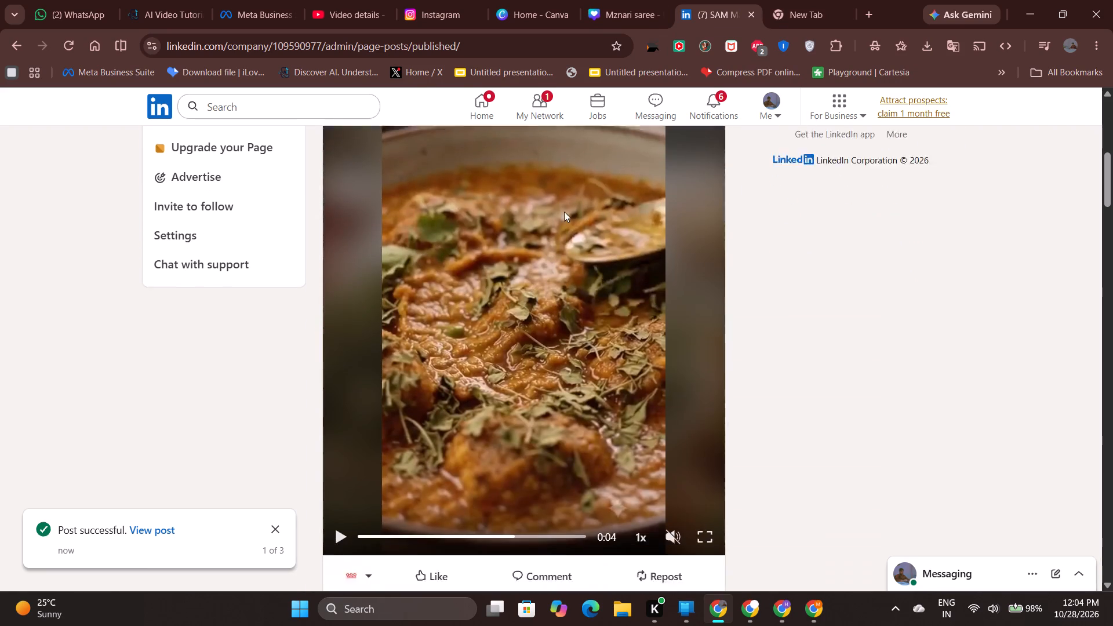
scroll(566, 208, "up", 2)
Switch to Meta Business Suite and open the insights of the Kasuri Methi reel published on 28 October at 12:02 from the Planner.
left_click(270, 0)
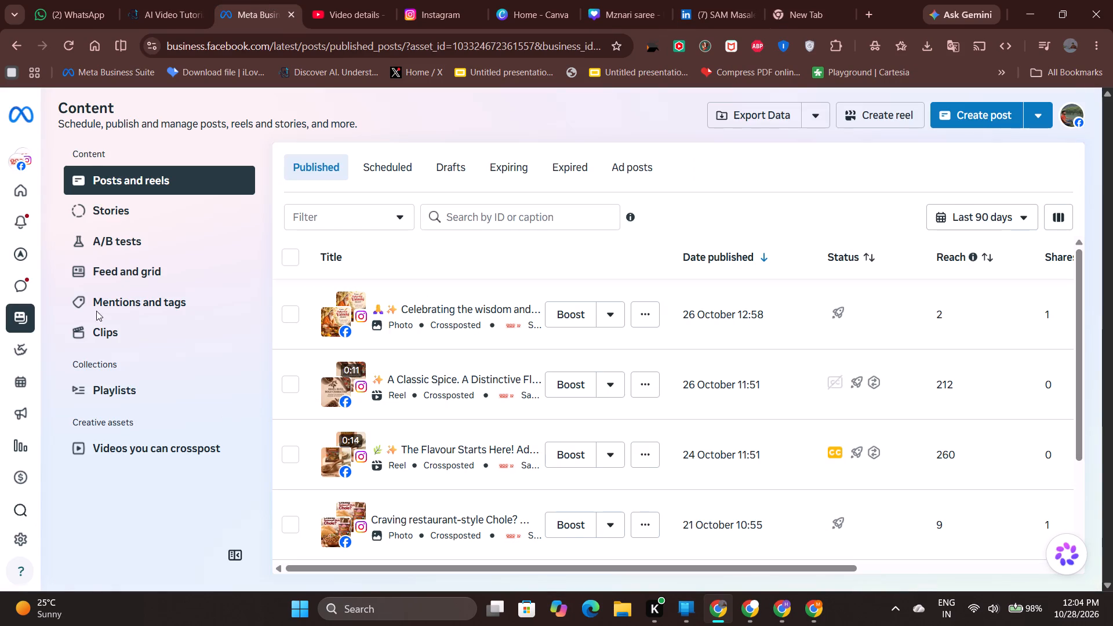
left_click(40, 396)
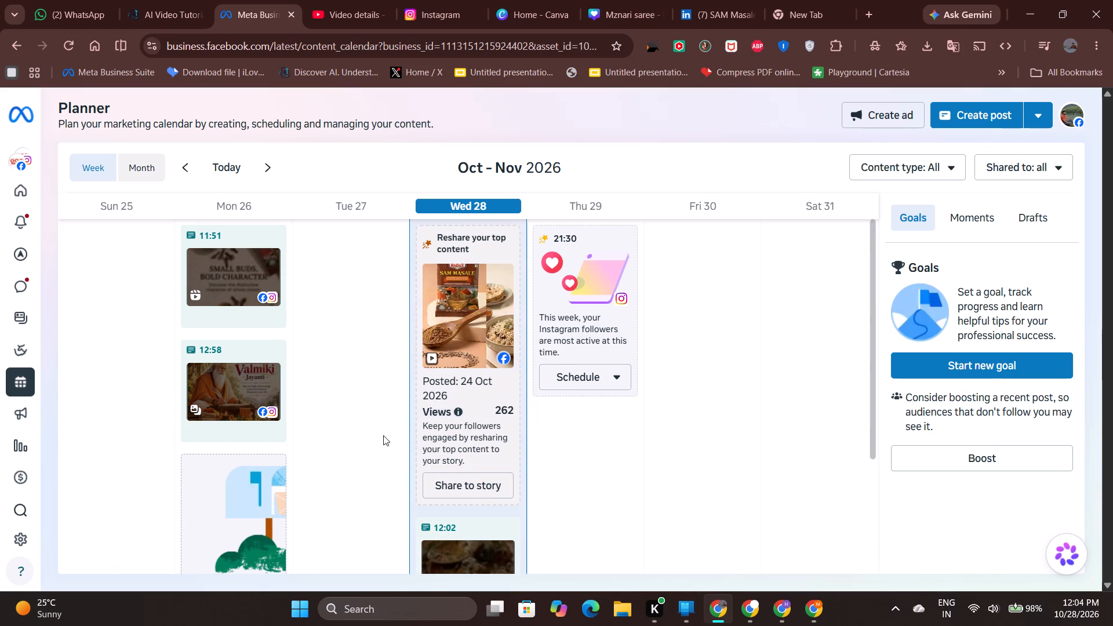
scroll(435, 438, "down", 4)
left_click(478, 381)
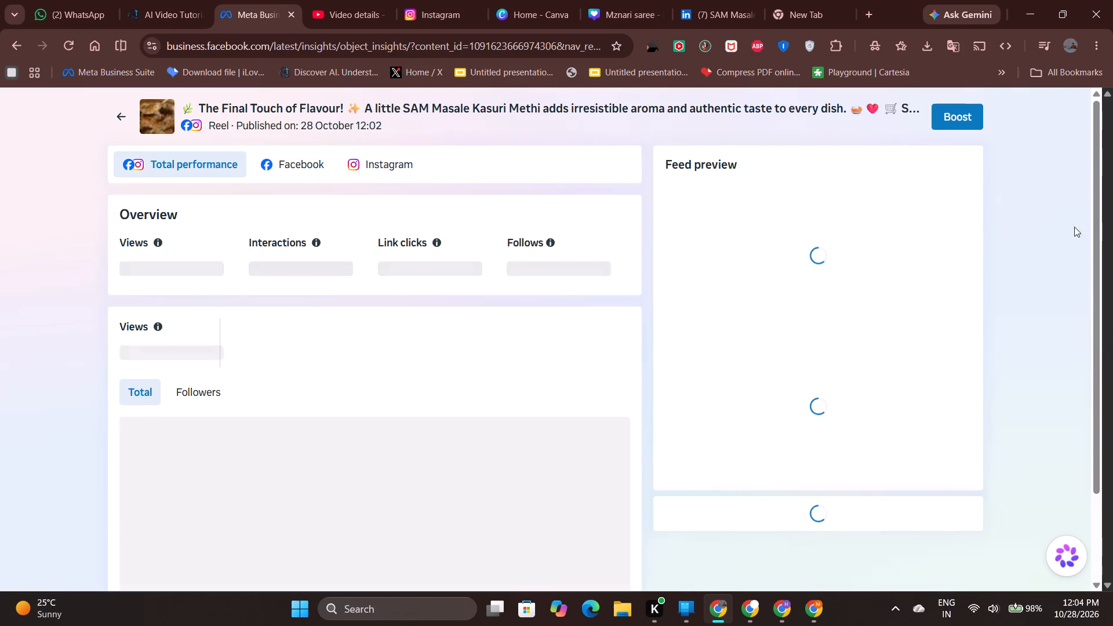
Examine the Kasuri Methi reel's performance overview and its Facebook and Instagram feed previews.
scroll(1068, 239, "down", 2)
scroll(1032, 270, "up", 2)
scroll(994, 311, "down", 2)
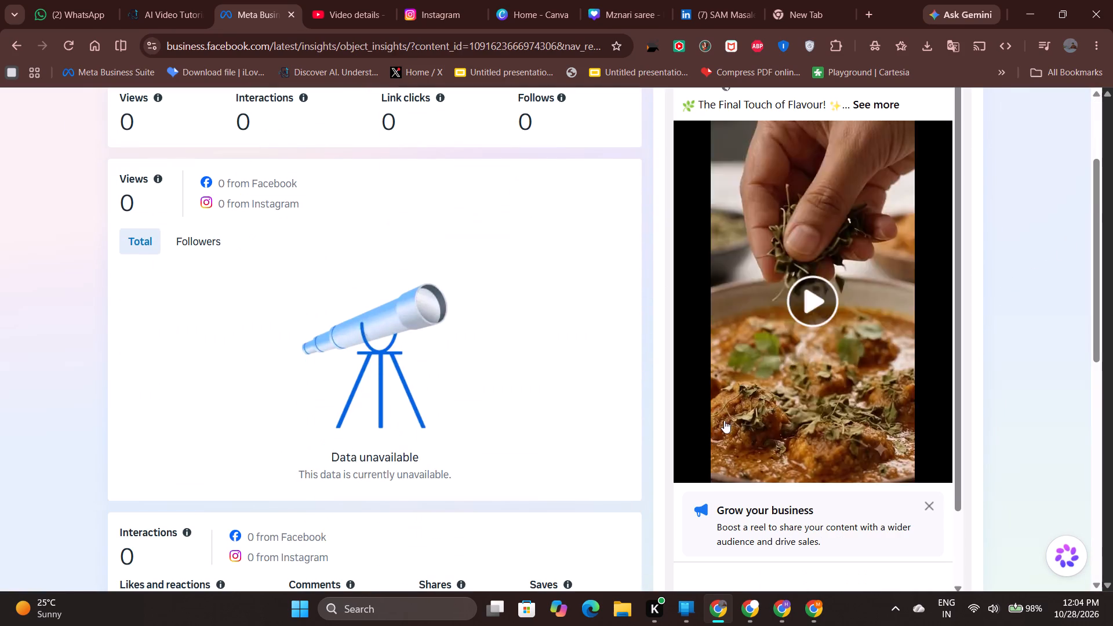
scroll(1071, 390, "down", 4)
scroll(954, 422, "down", 1)
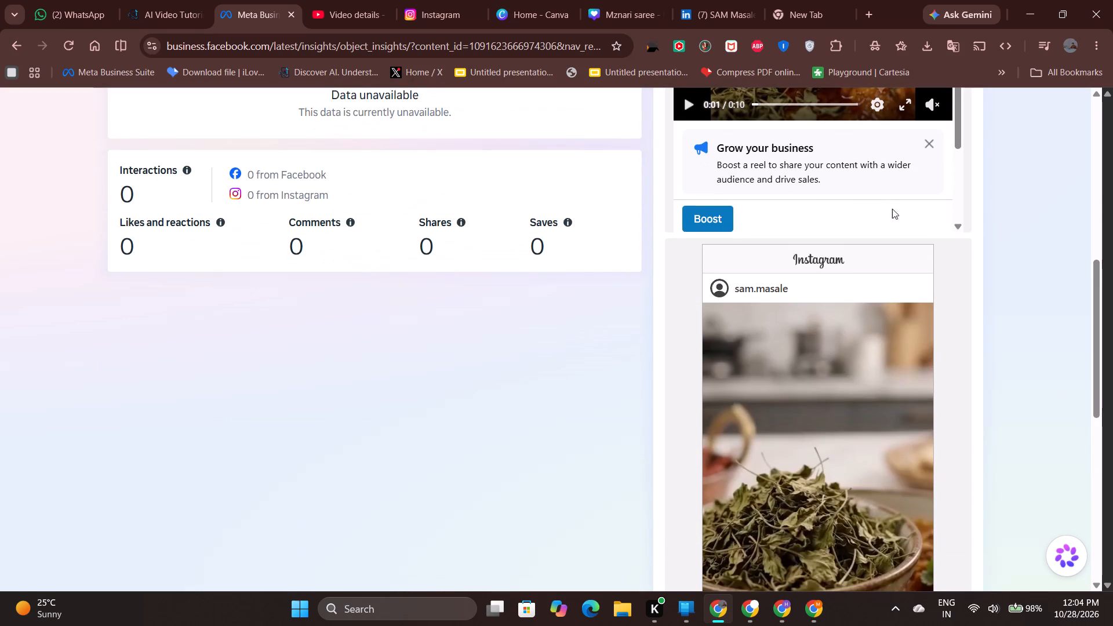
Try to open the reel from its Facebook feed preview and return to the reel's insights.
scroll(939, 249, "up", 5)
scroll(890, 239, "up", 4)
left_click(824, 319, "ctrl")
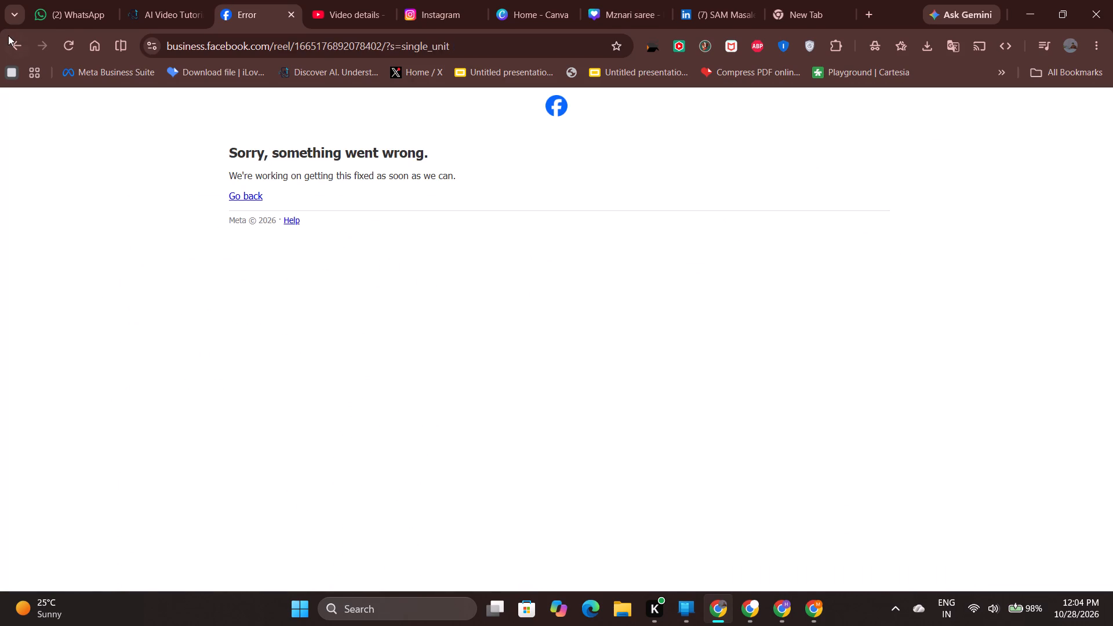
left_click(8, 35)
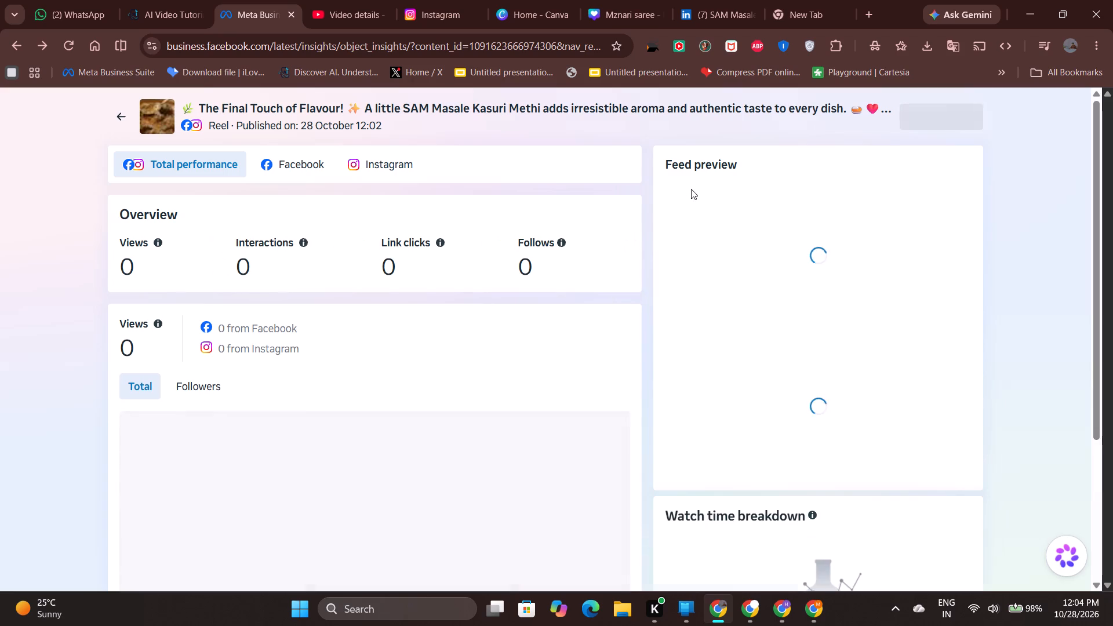
View the reel's Facebook performance, return to the total performance and examine its interactions and feed previews.
left_click(275, 166)
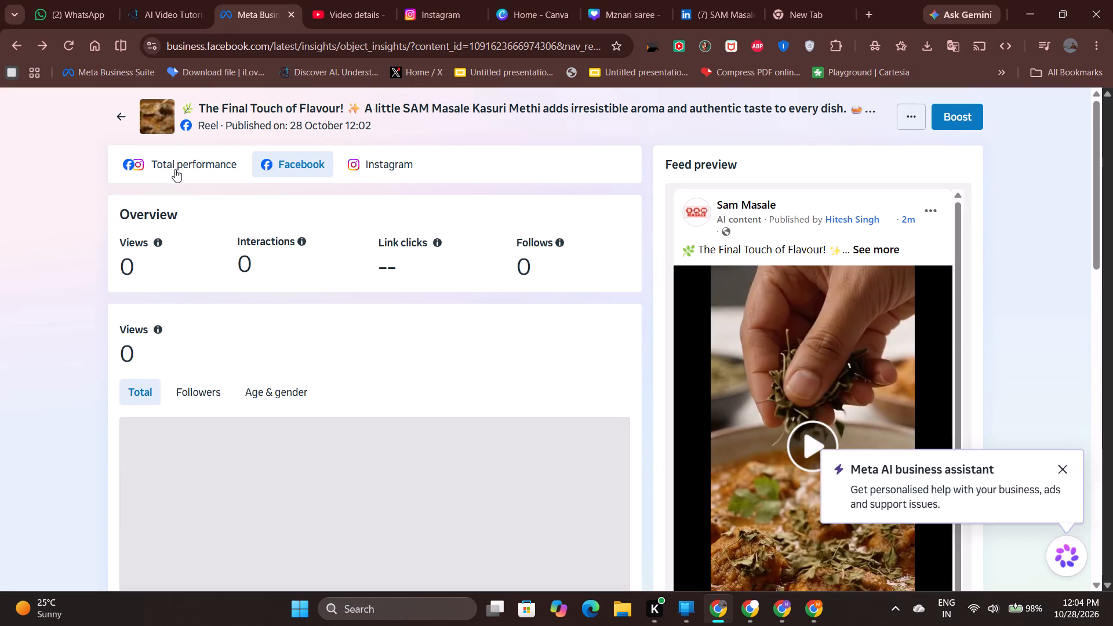
left_click(175, 169)
scroll(756, 233, "down", 5)
scroll(952, 363, "down", 4)
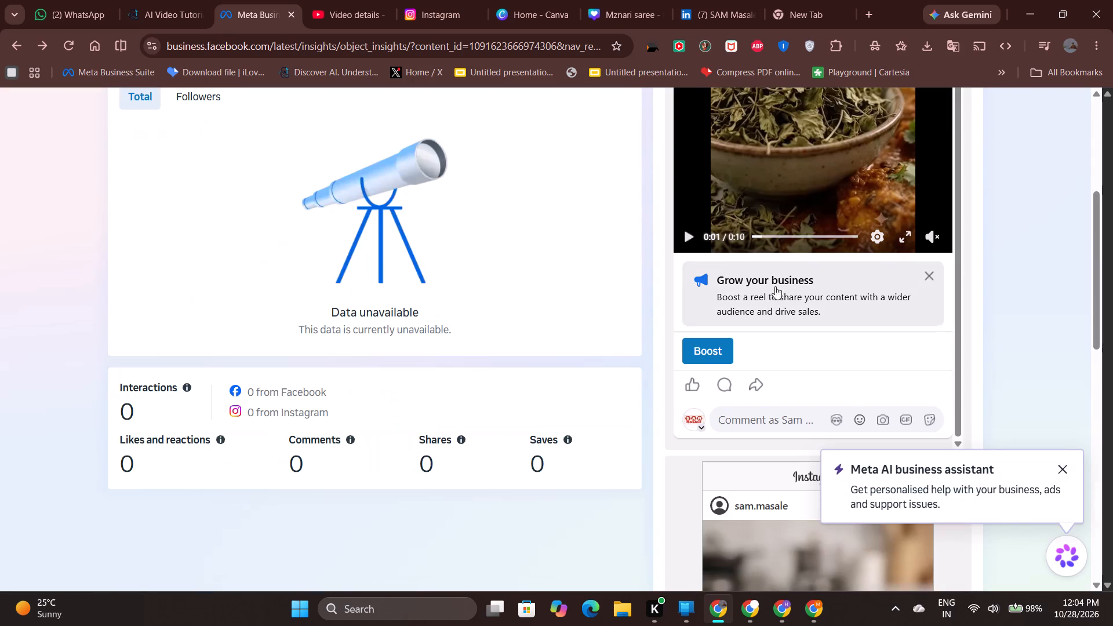
View the Kasuri Methi reel's Facebook performance and examine its interactions, watch time breakdown and feed preview.
scroll(296, 166, "up", 4)
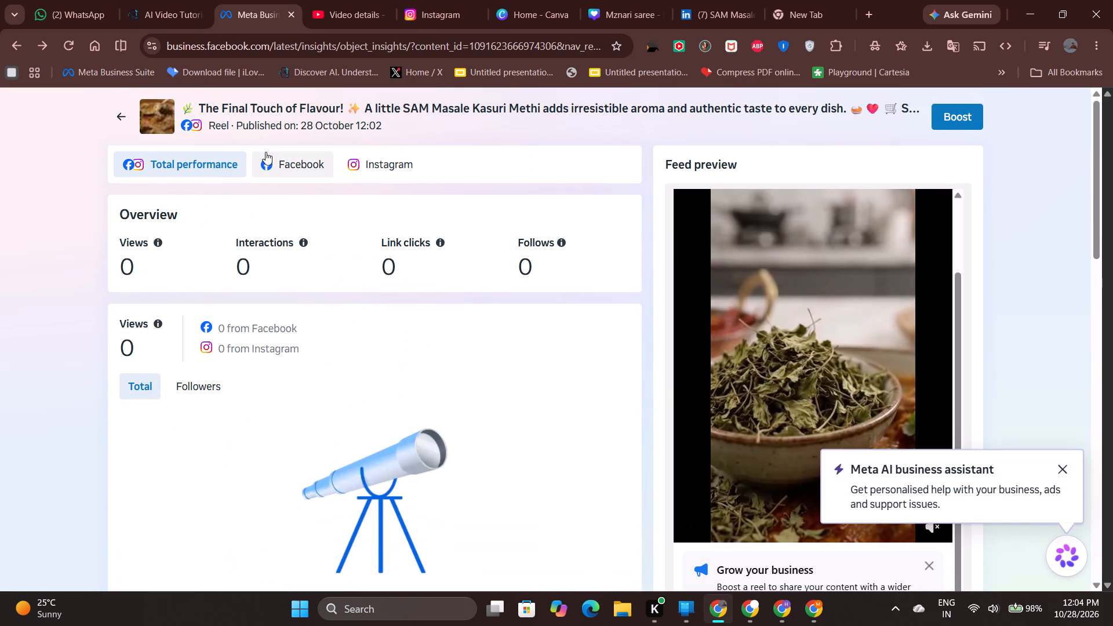
left_click(265, 152)
scroll(1015, 301, "down", 5)
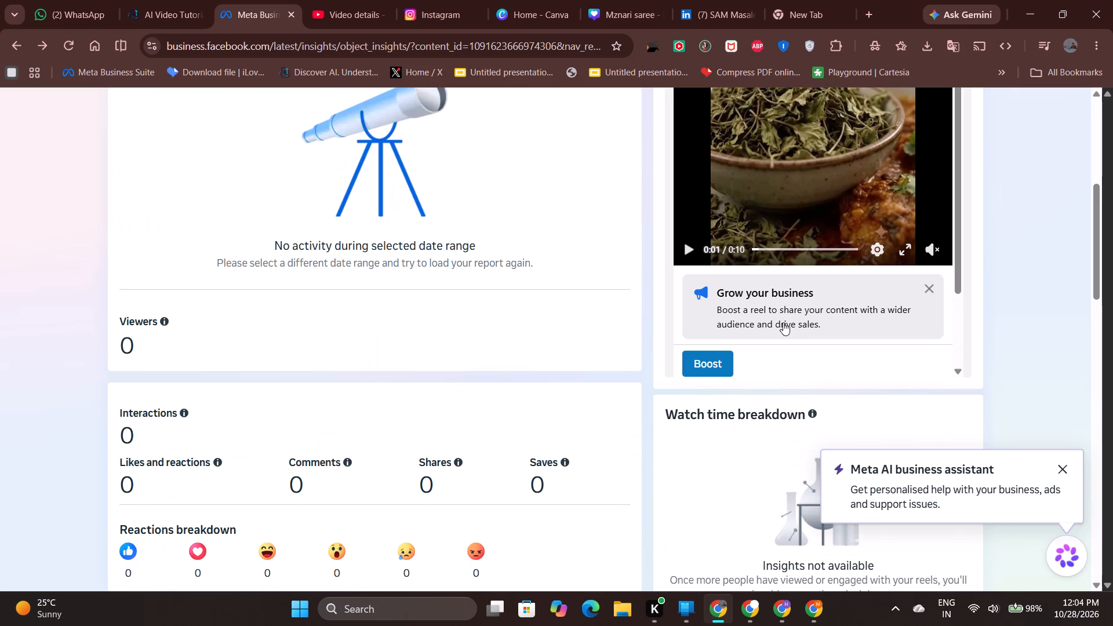
left_click(921, 287)
scroll(500, 196, "up", 5)
scroll(248, 194, "up", 1)
scroll(659, 308, "down", 6)
scroll(509, 210, "up", 3)
scroll(163, 132, "up", 5)
Open the published Kasuri Methi post on Instagram from the reel's Instagram performance view.
left_click(369, 176)
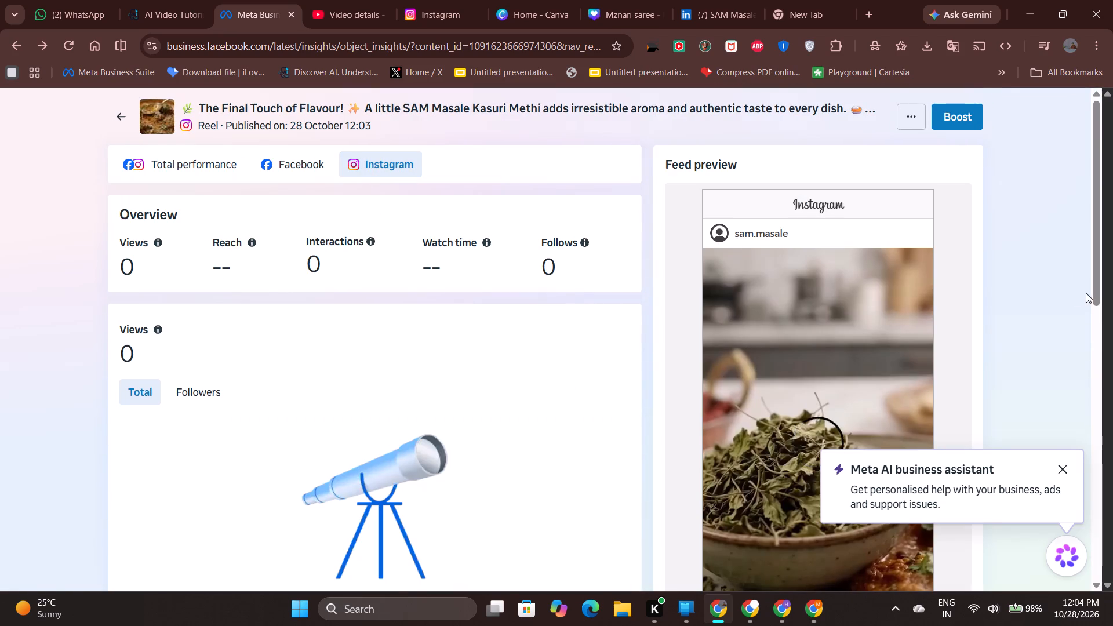
scroll(1086, 293, "down", 5)
left_click(779, 403, "ctrl")
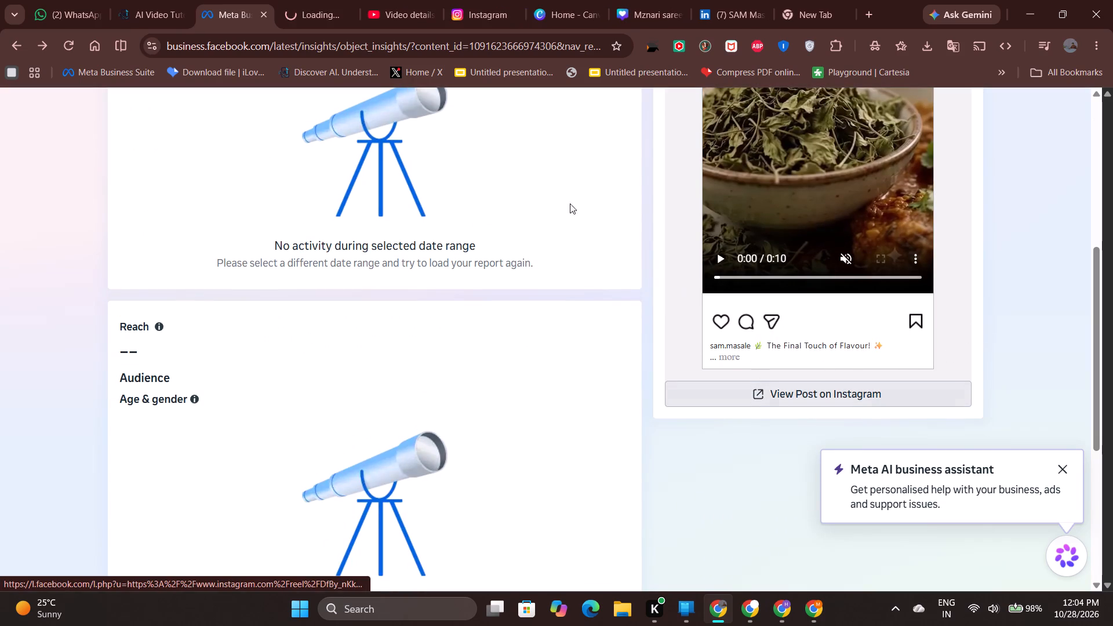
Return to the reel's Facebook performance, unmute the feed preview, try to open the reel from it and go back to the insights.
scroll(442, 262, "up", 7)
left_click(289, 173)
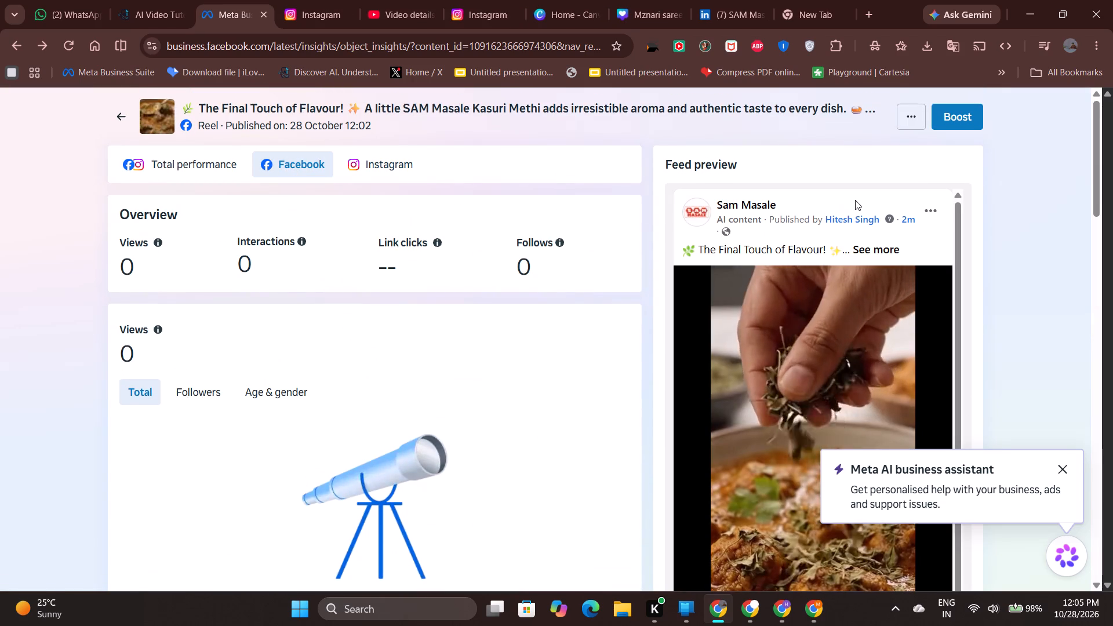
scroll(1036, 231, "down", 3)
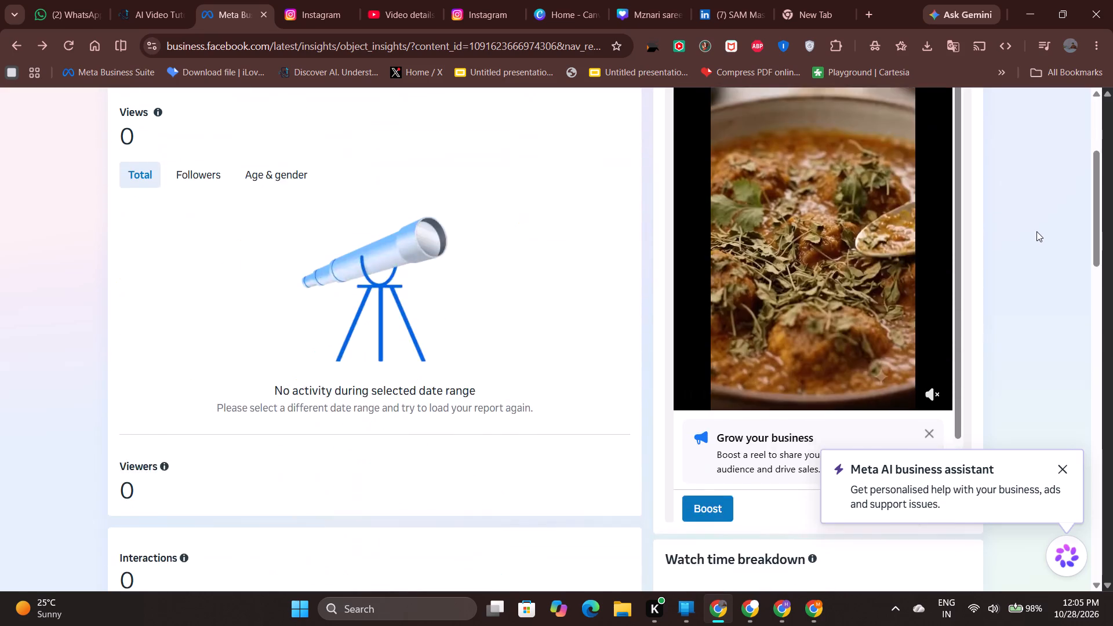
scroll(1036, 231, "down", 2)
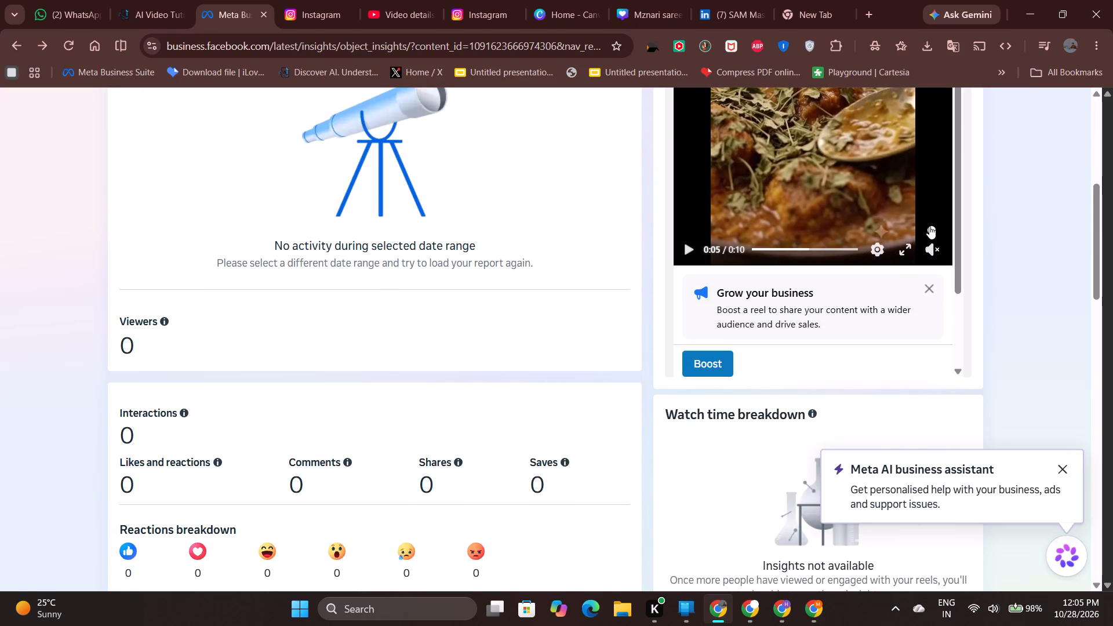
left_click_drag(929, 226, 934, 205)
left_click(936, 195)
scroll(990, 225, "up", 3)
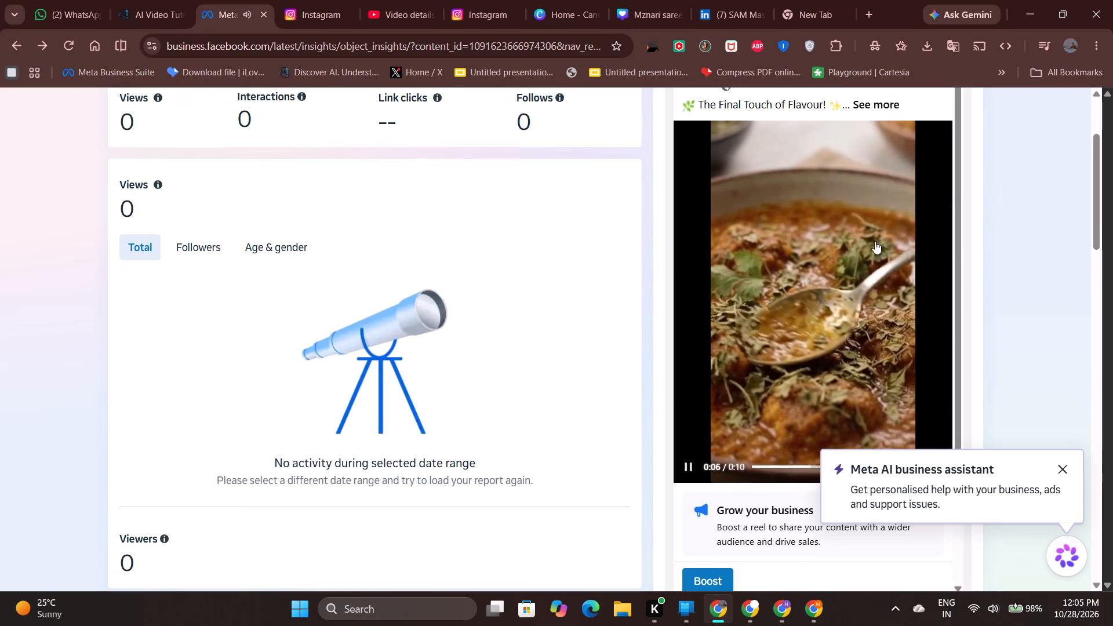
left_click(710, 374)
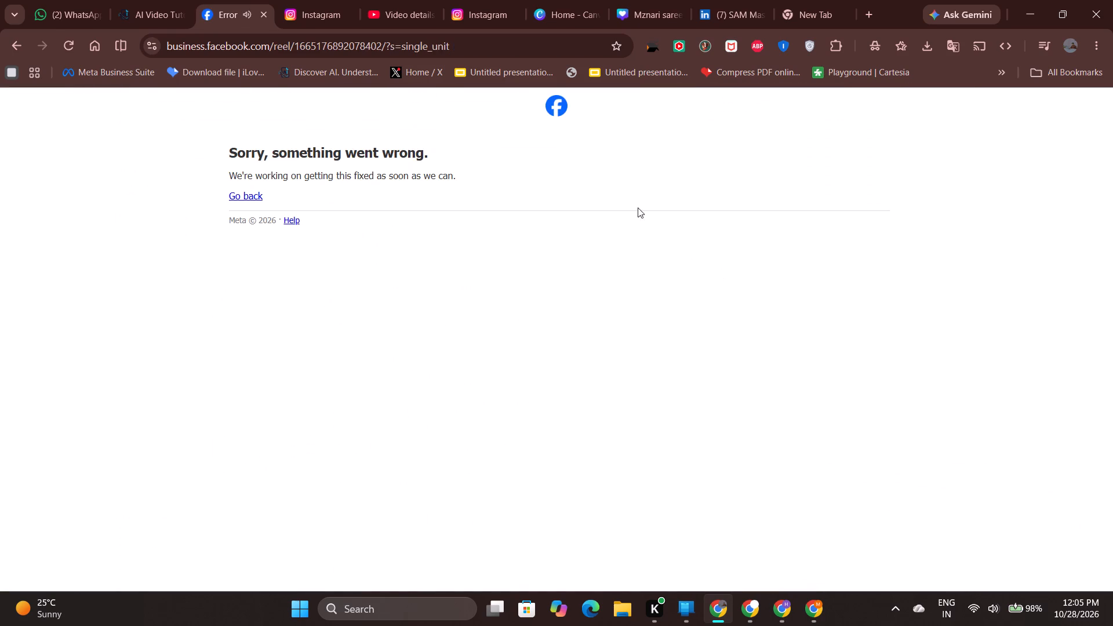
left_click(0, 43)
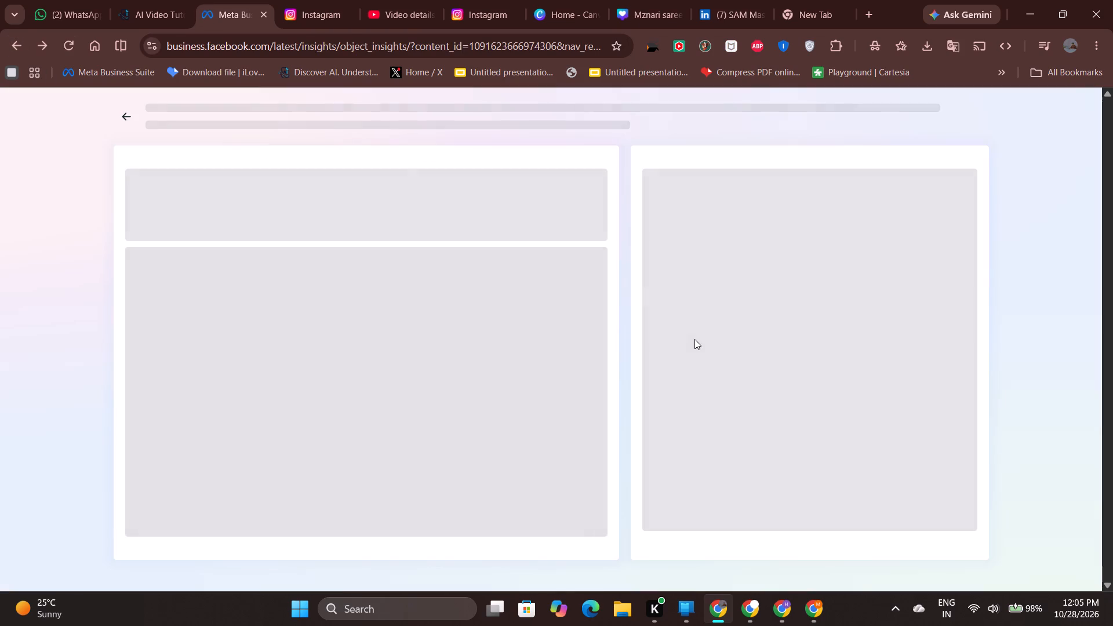
Dismiss the Meta AI business assistant tip on the reel's insights page.
scroll(697, 339, "down", 3)
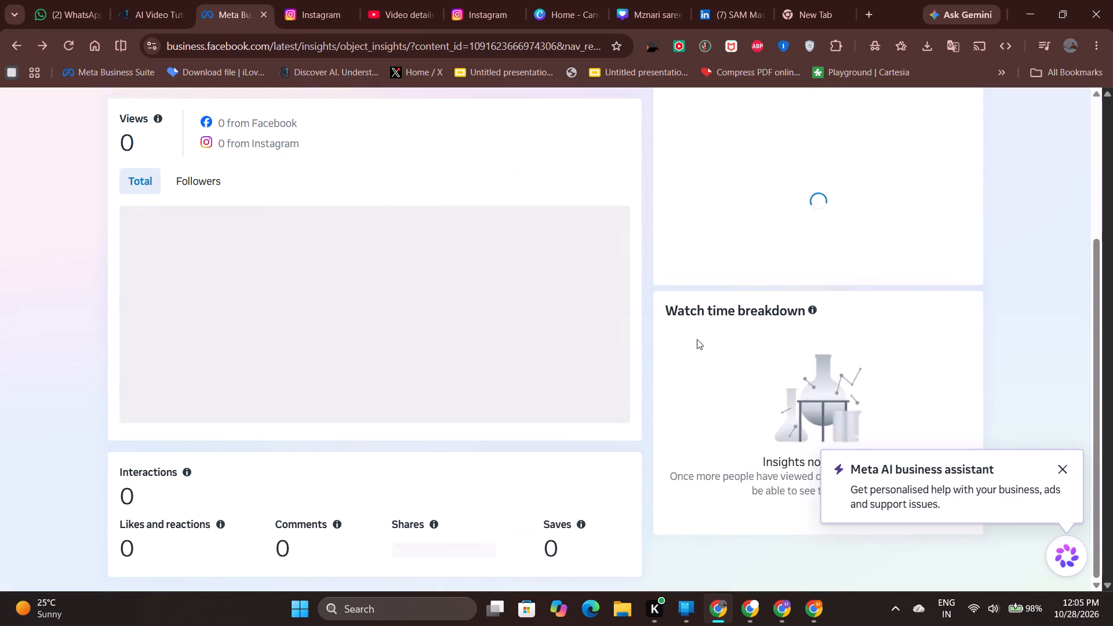
left_click(1067, 471)
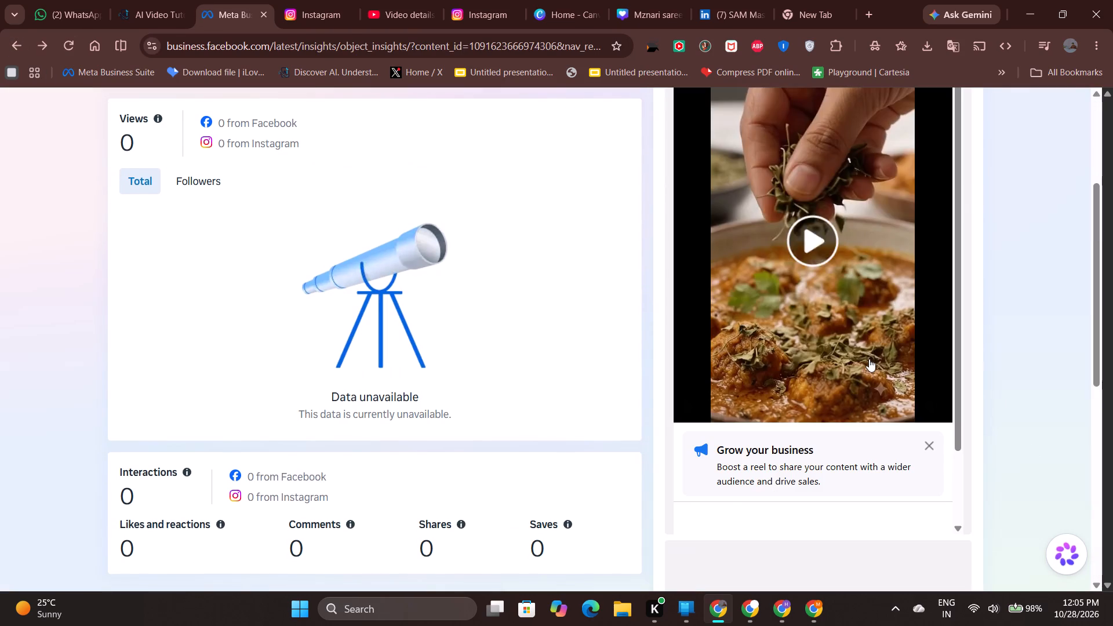
scroll(496, 323, "up", 5)
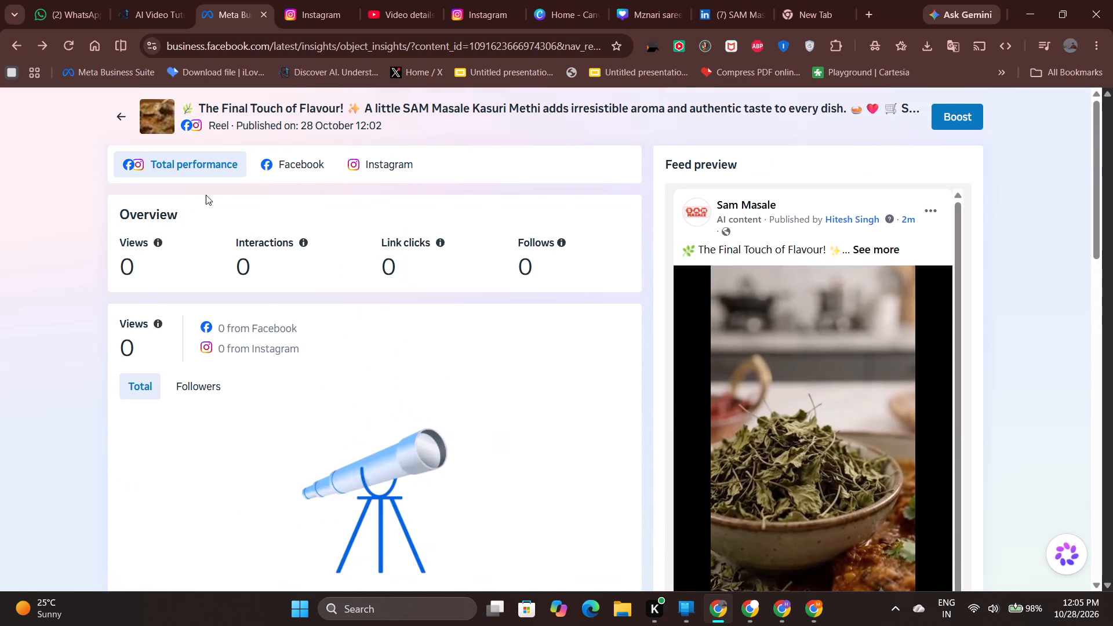
Show the reel's Facebook performance and dismiss the "Grow your business" suggestion in its feed preview.
left_click(267, 176)
scroll(830, 259, "down", 4)
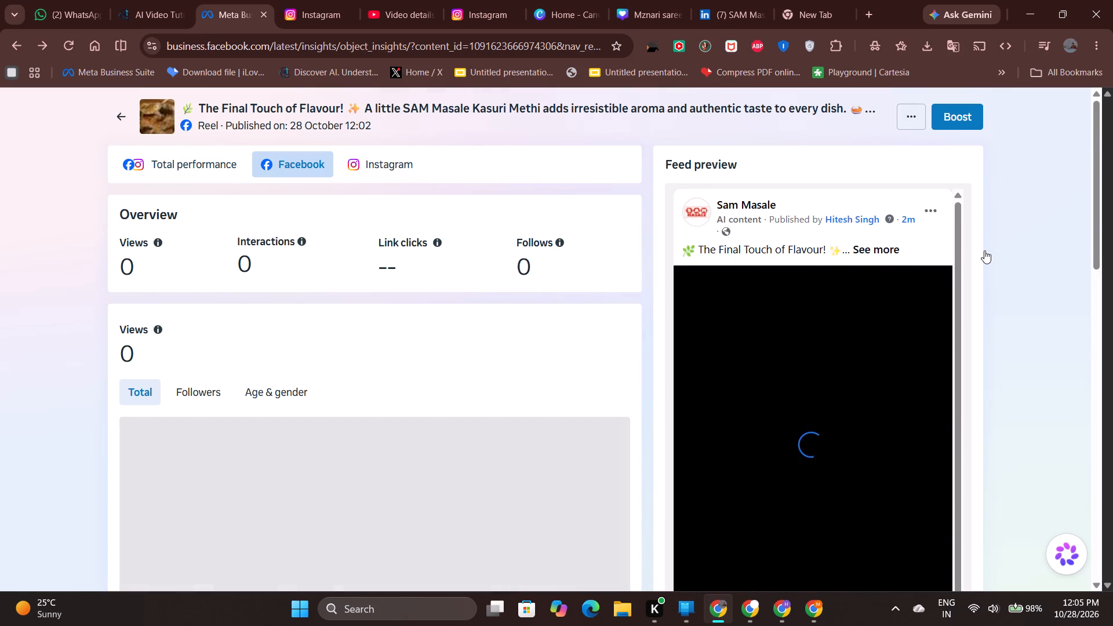
scroll(984, 250, "down", 4)
scroll(999, 279, "up", 2)
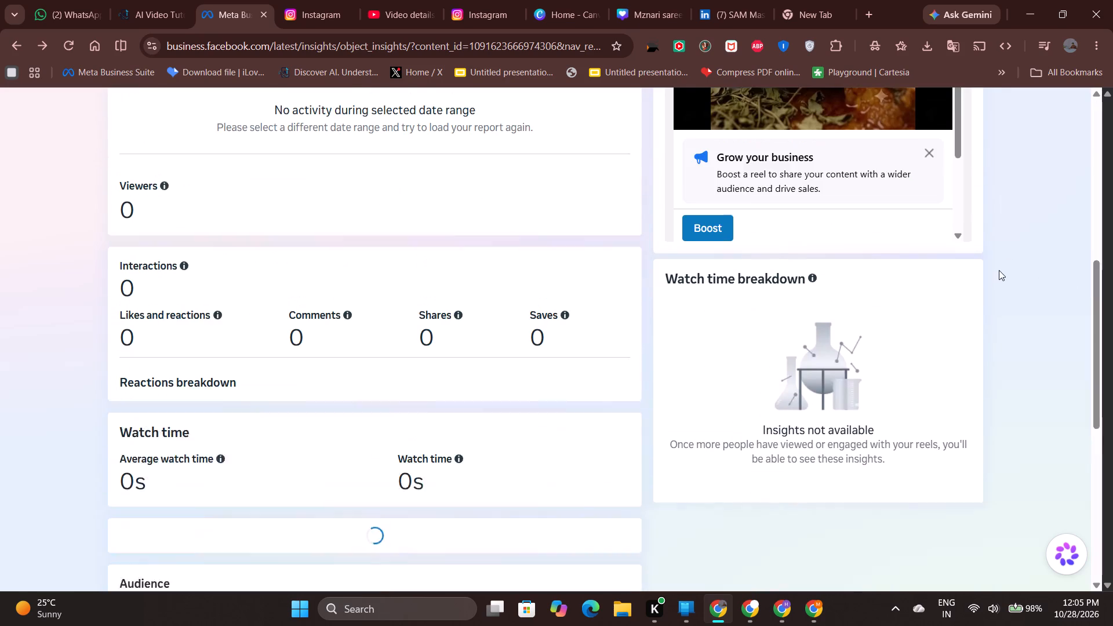
scroll(874, 259, "up", 1)
left_click(928, 289)
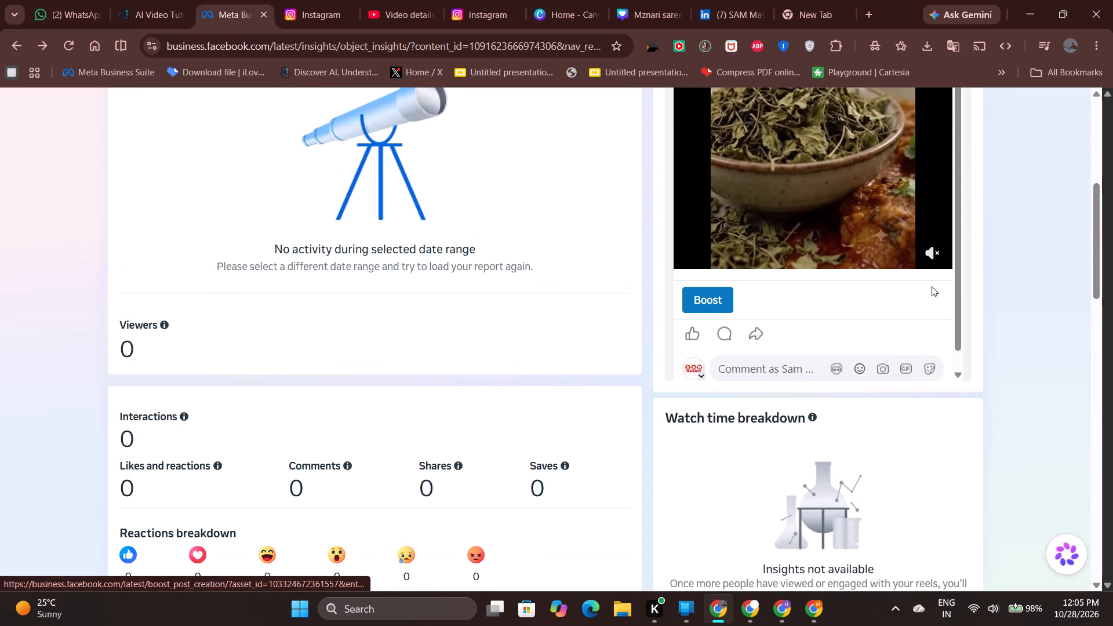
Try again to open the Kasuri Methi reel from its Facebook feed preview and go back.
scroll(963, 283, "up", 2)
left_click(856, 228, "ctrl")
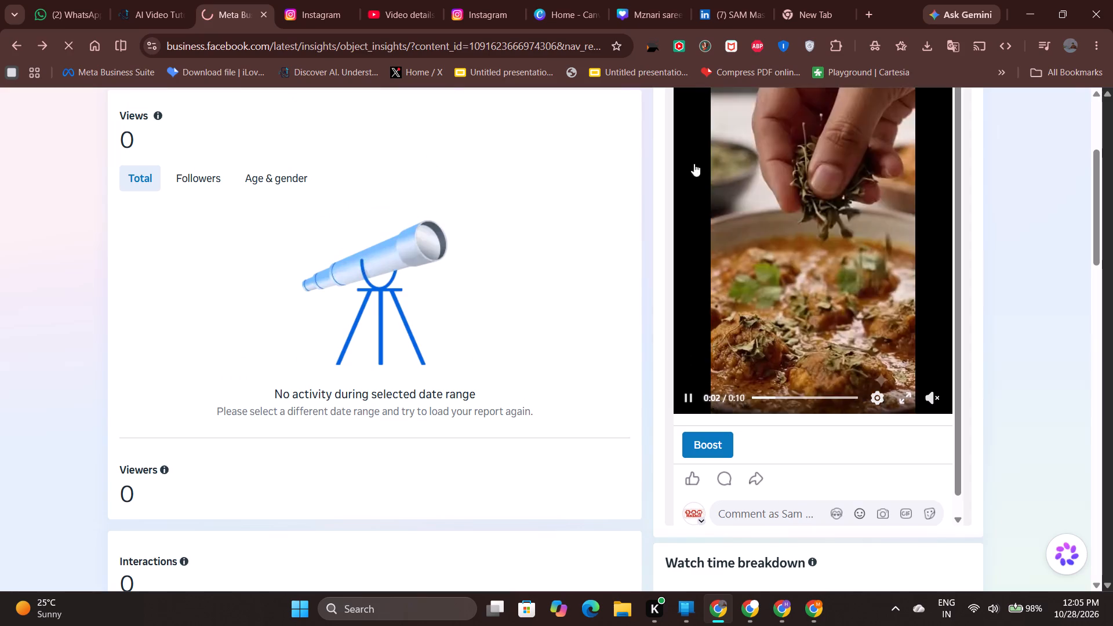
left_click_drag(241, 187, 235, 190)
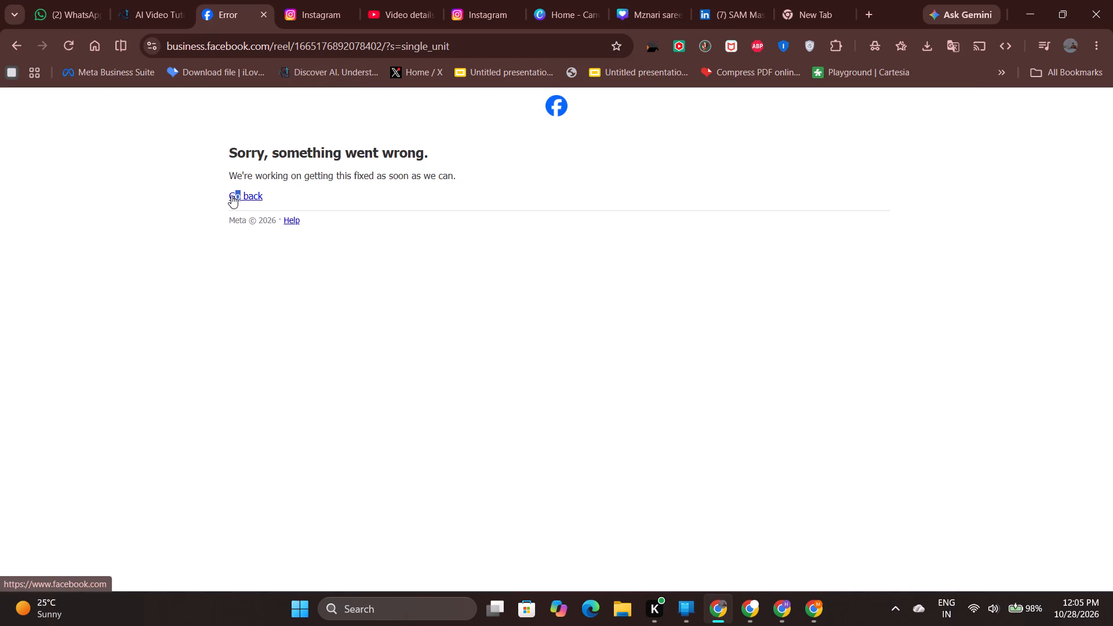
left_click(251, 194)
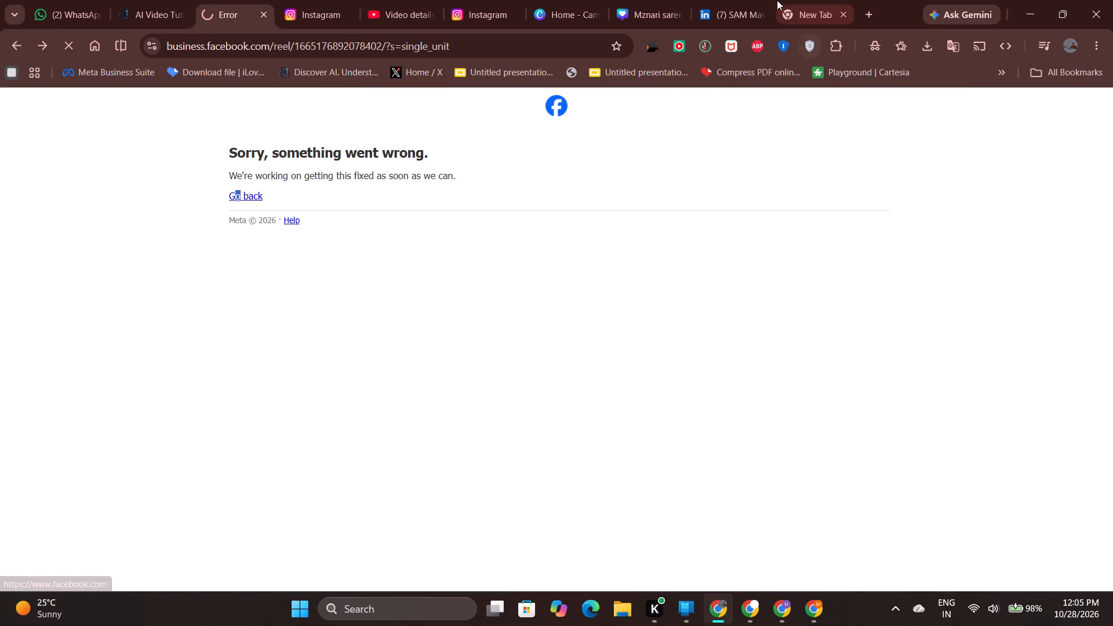
left_click(777, 0)
left_click(411, 43)
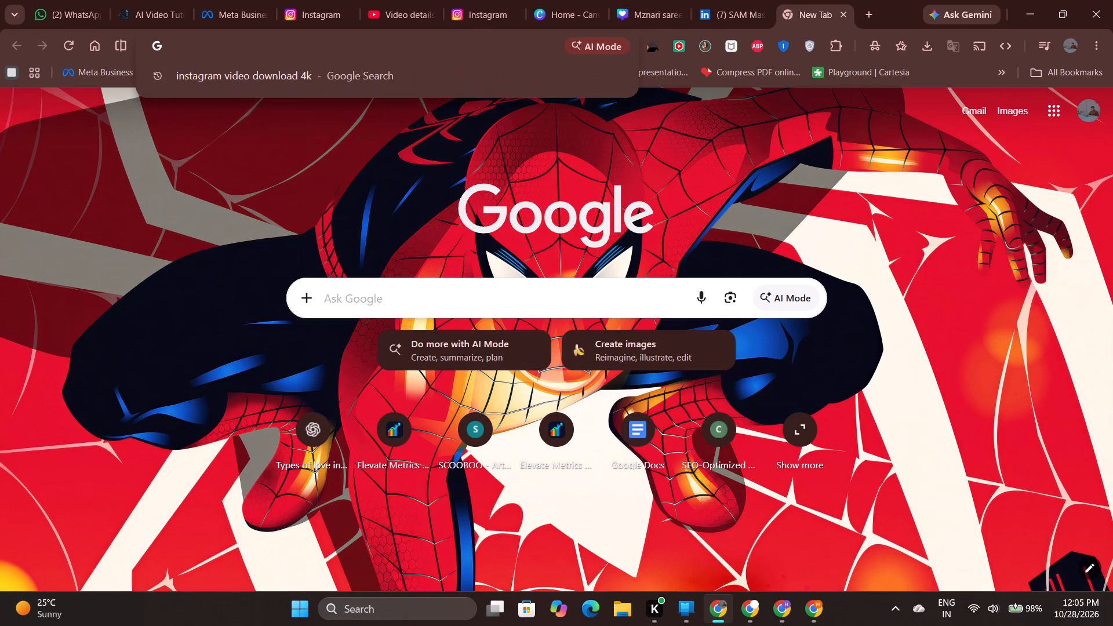
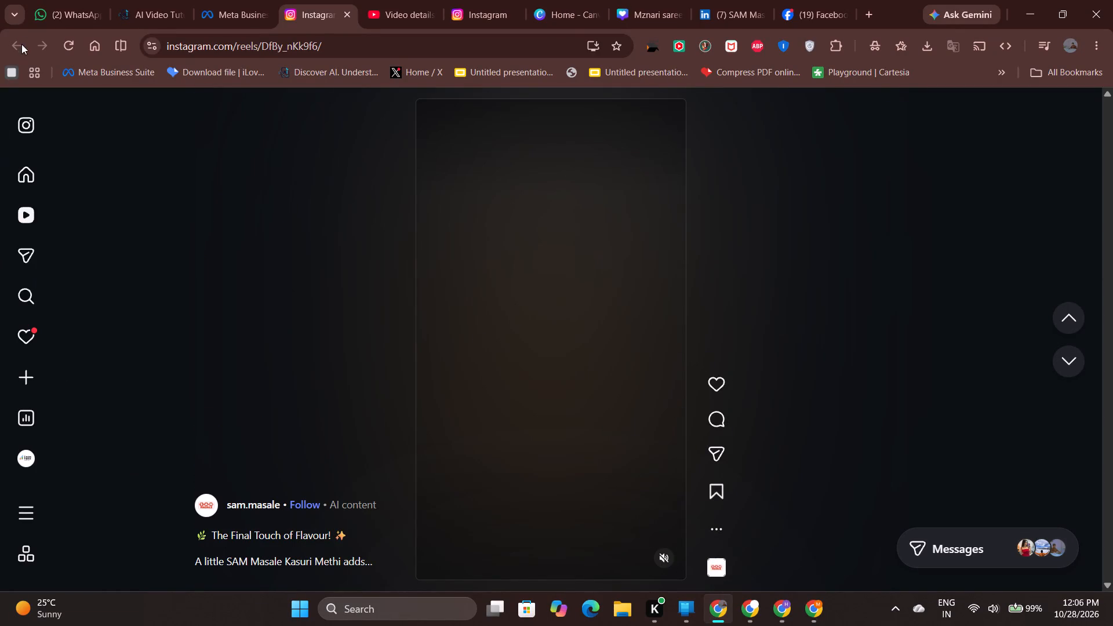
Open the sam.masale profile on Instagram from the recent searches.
left_click(253, 504)
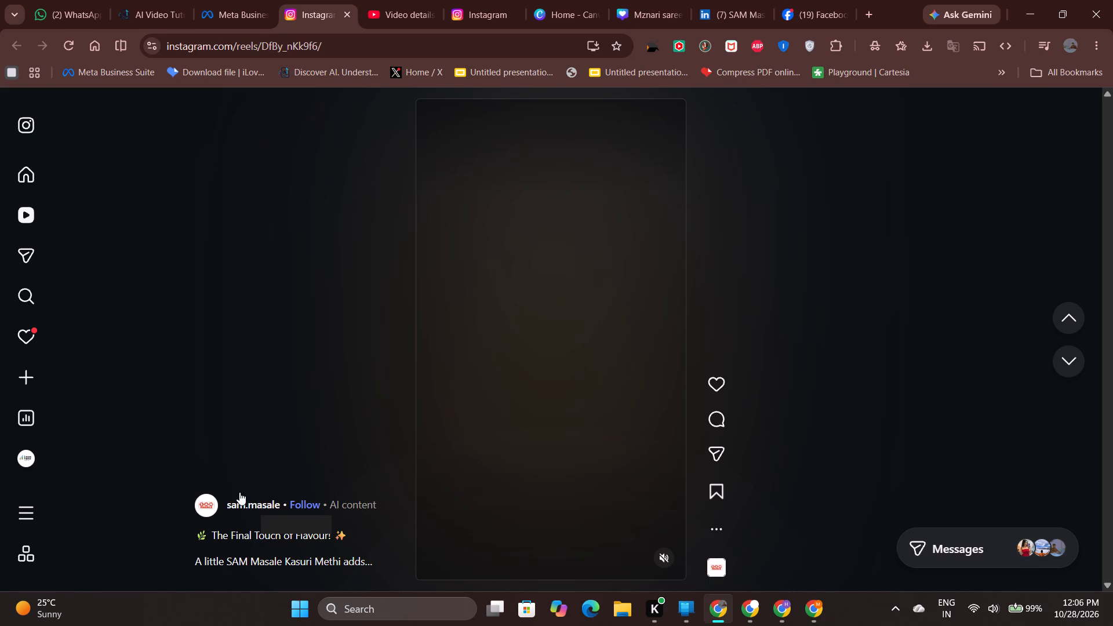
left_click(240, 492)
double_click(245, 498)
left_click(21, 283)
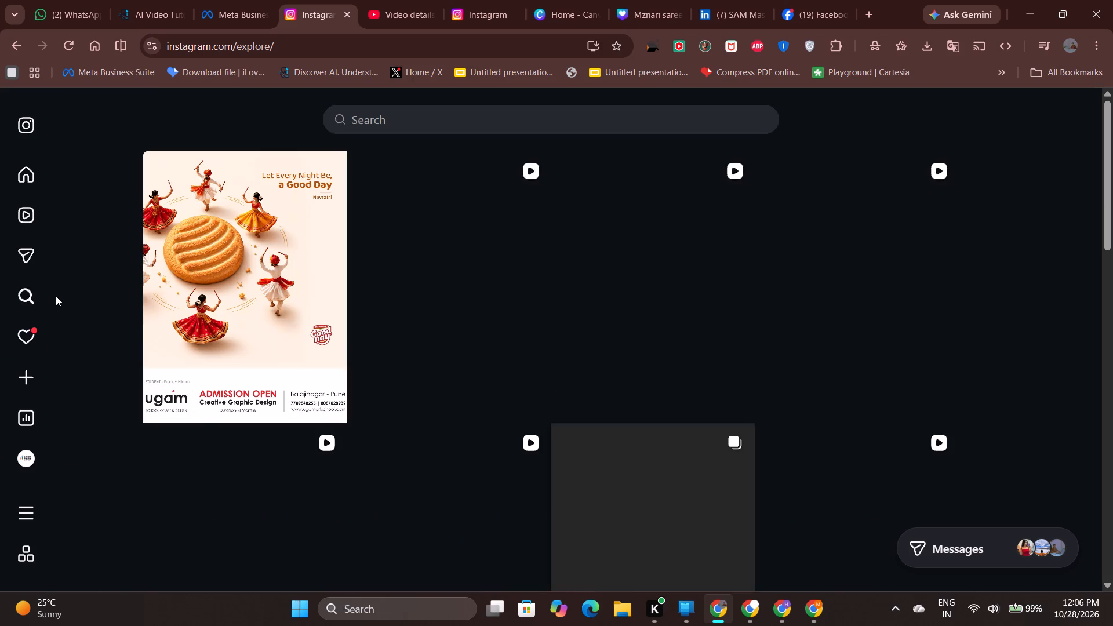
left_click(474, 118)
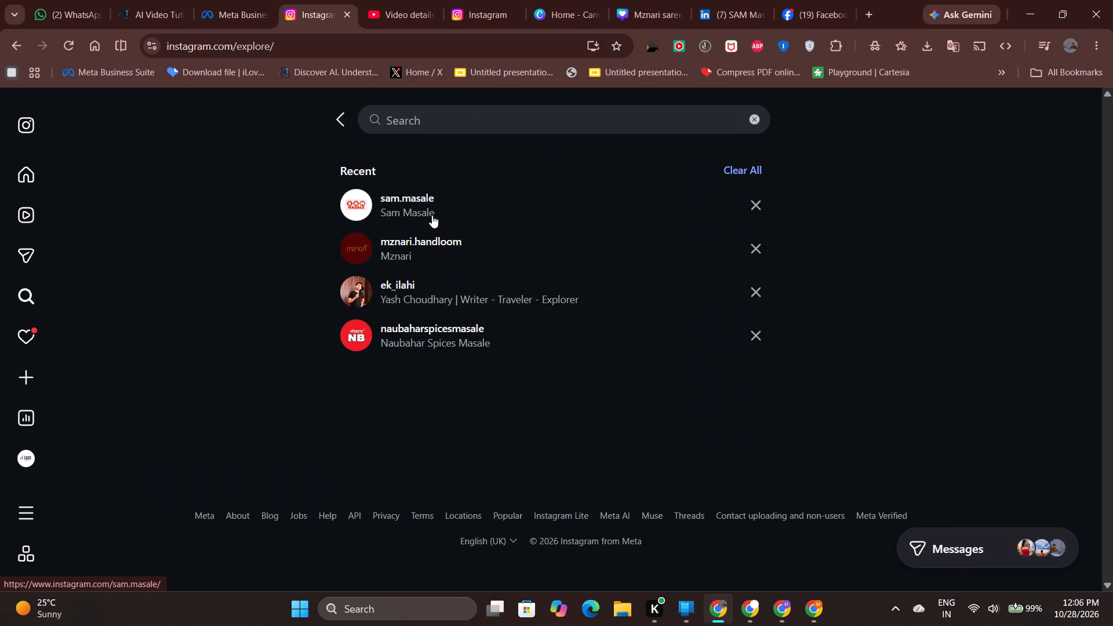
left_click(421, 206)
Open the Kasuri Methi reel from the profile's post grid, open its video playback help, and close the reel.
scroll(628, 264, "down", 5)
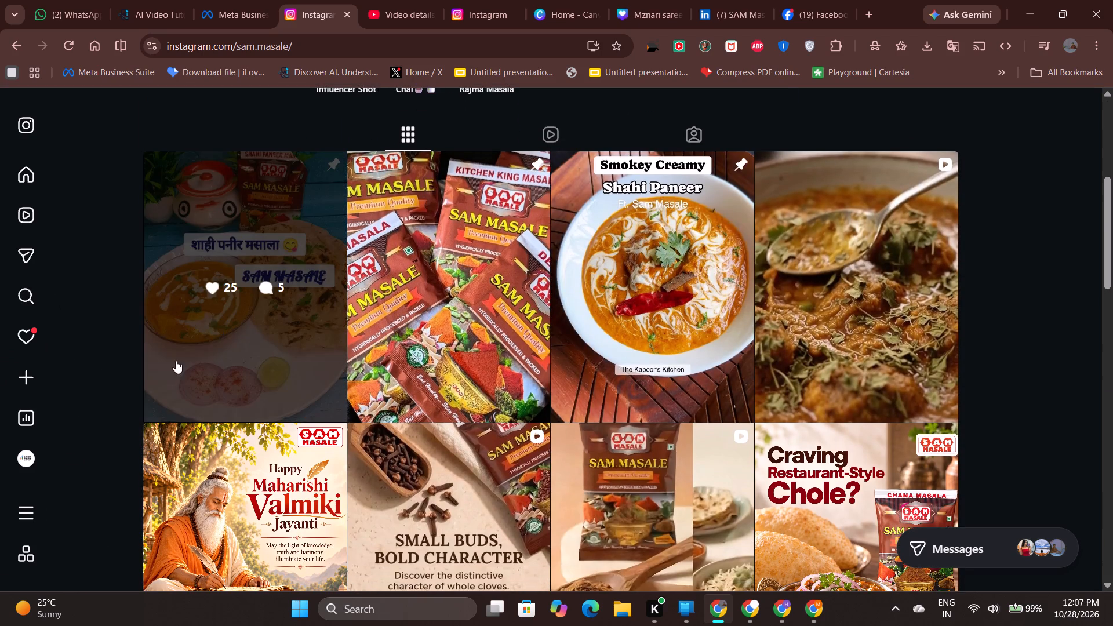
scroll(267, 342, "down", 3)
scroll(464, 318, "up", 3)
left_click(888, 289)
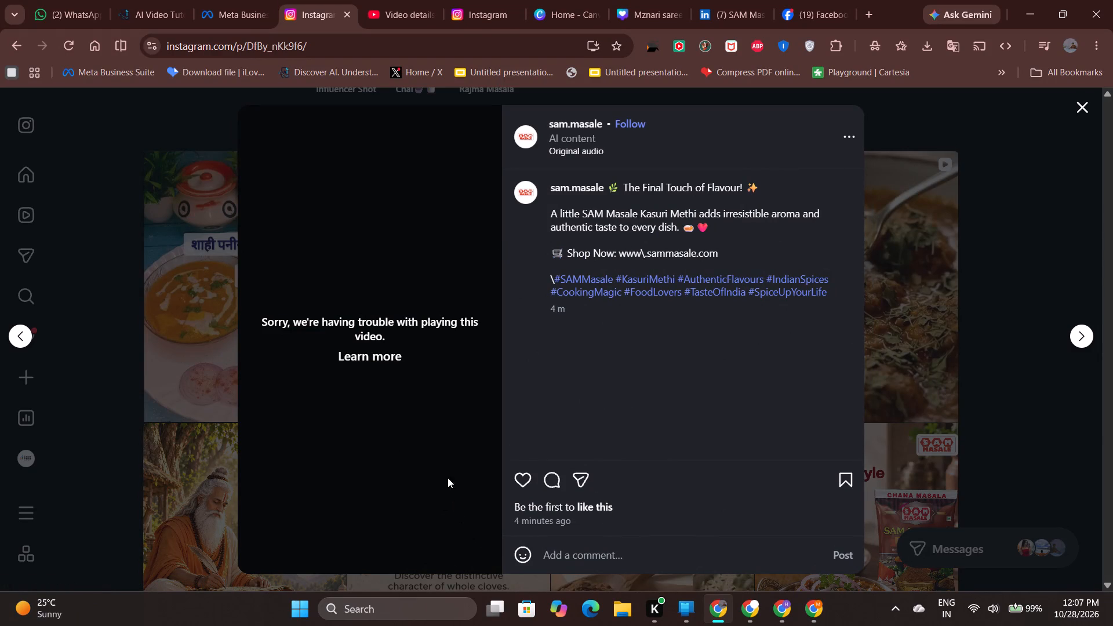
left_click(375, 355)
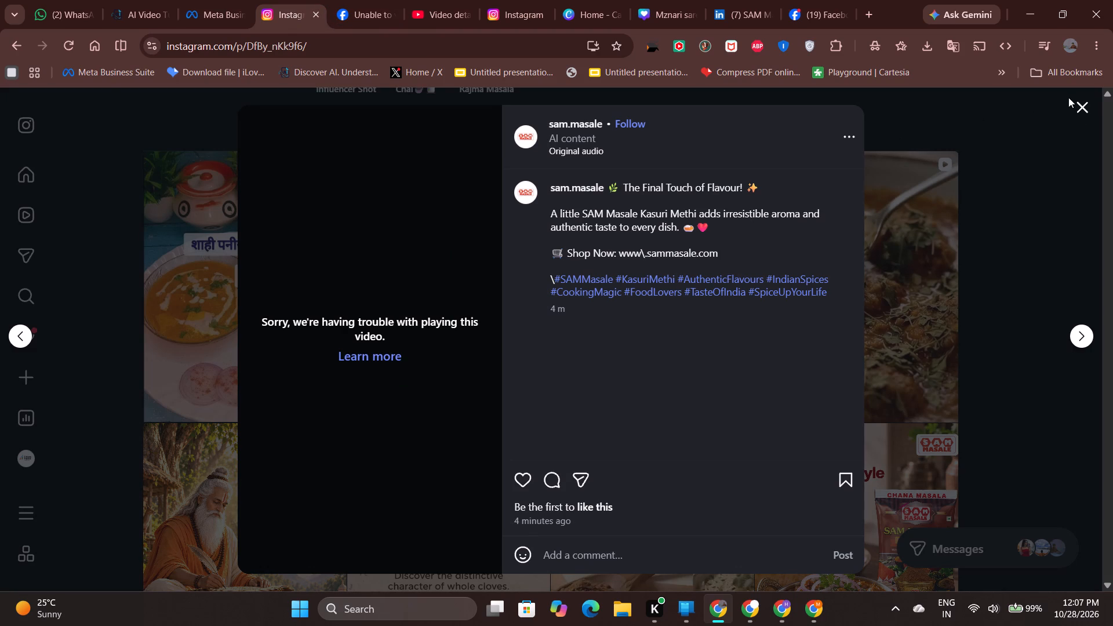
left_click(1081, 112)
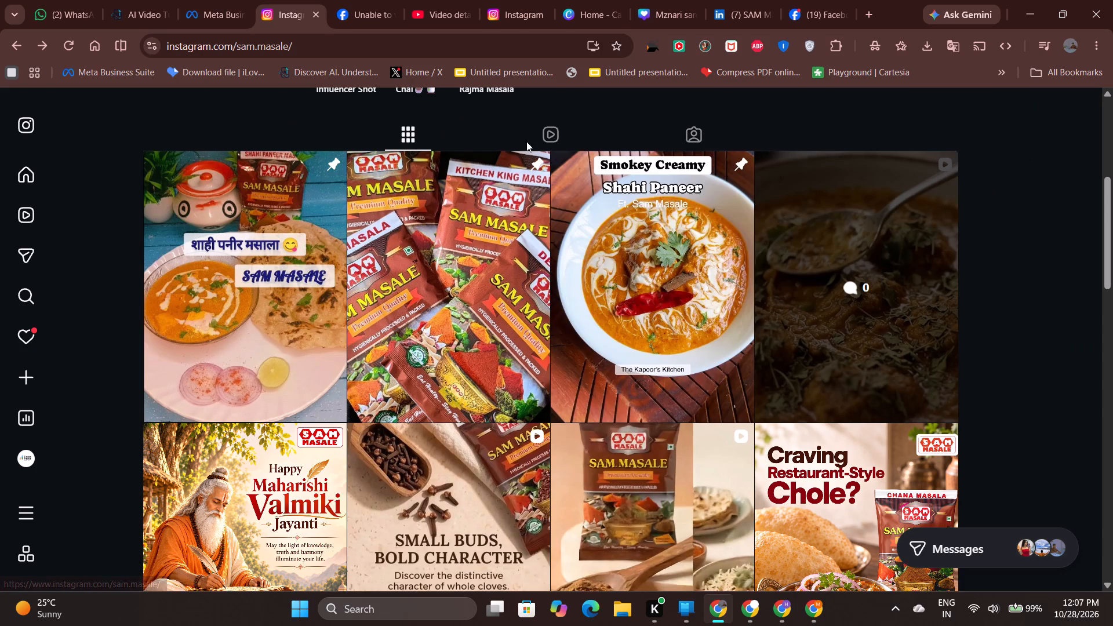
View the Kasuri Methi reel from the profile's reels grid and close it.
left_click(568, 134)
scroll(568, 134, "down", 3)
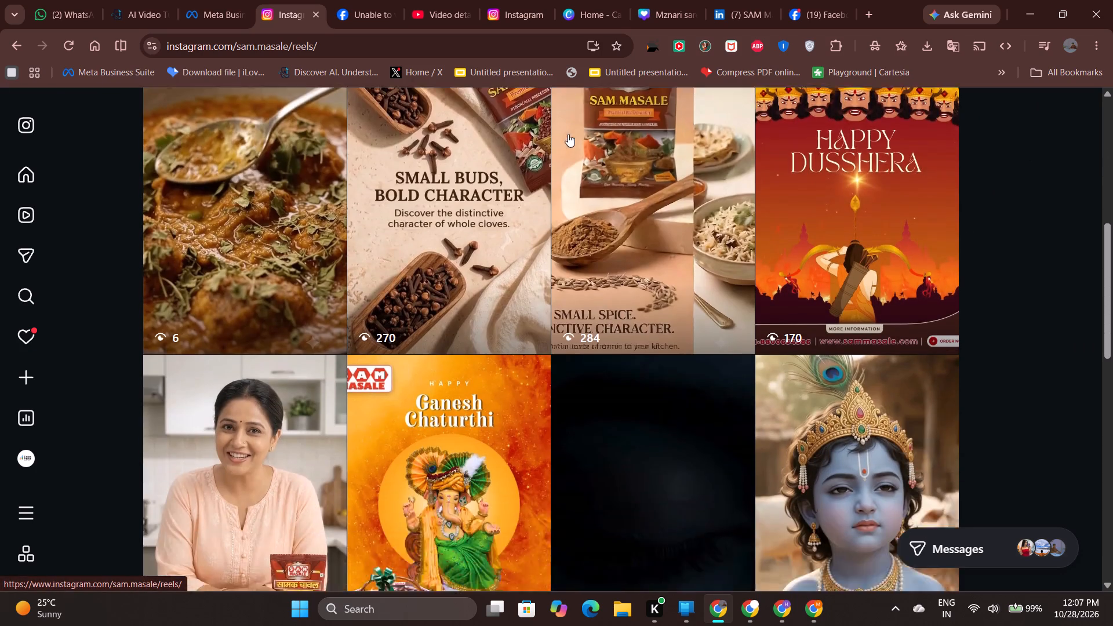
scroll(396, 250, "up", 2)
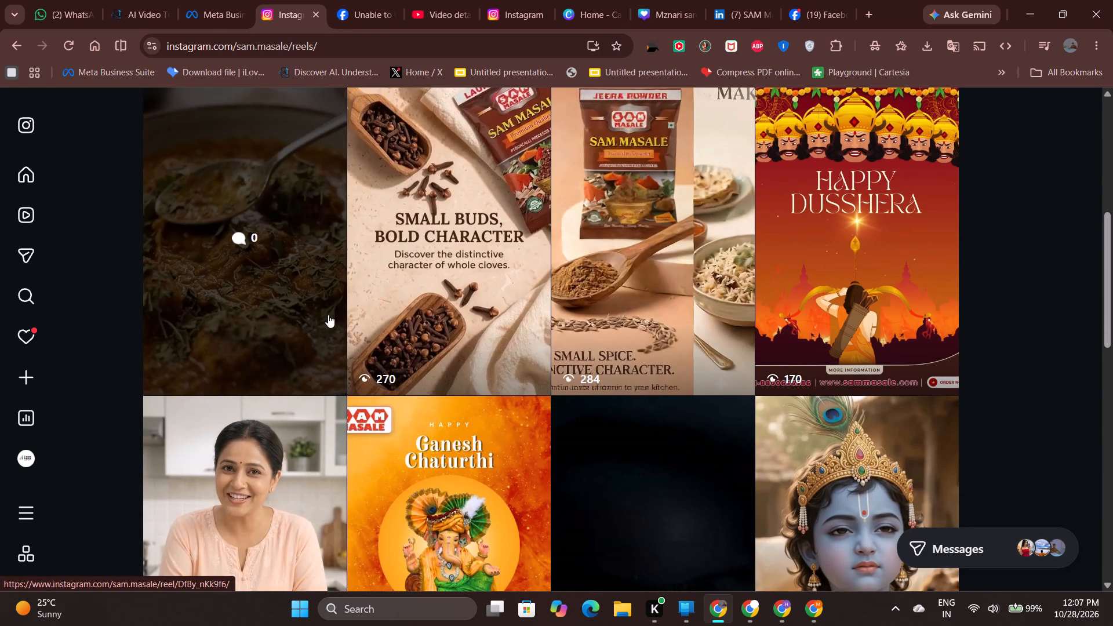
left_click(268, 314)
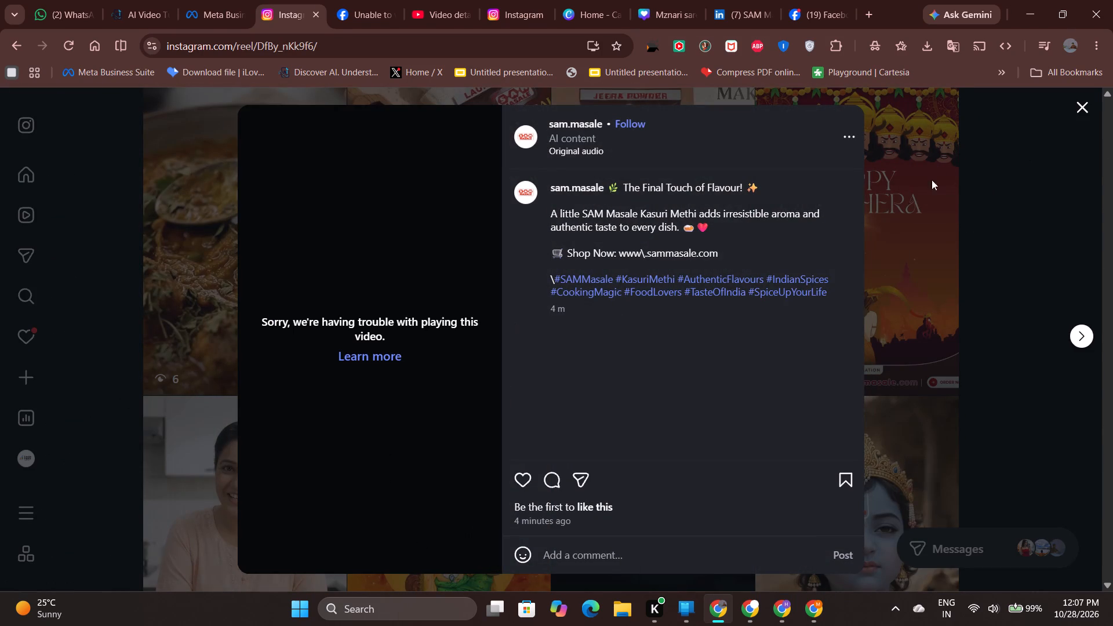
left_click(1082, 108)
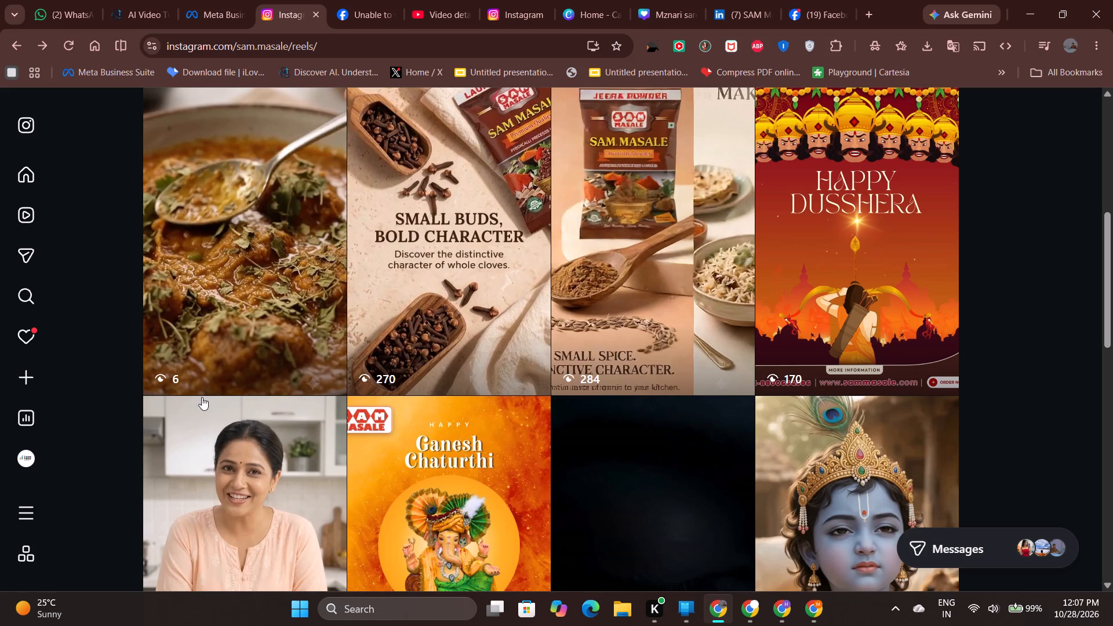
Reopen the Kasuri Methi reel, open its video playback help, and close both the help page and the reel.
left_click(228, 278)
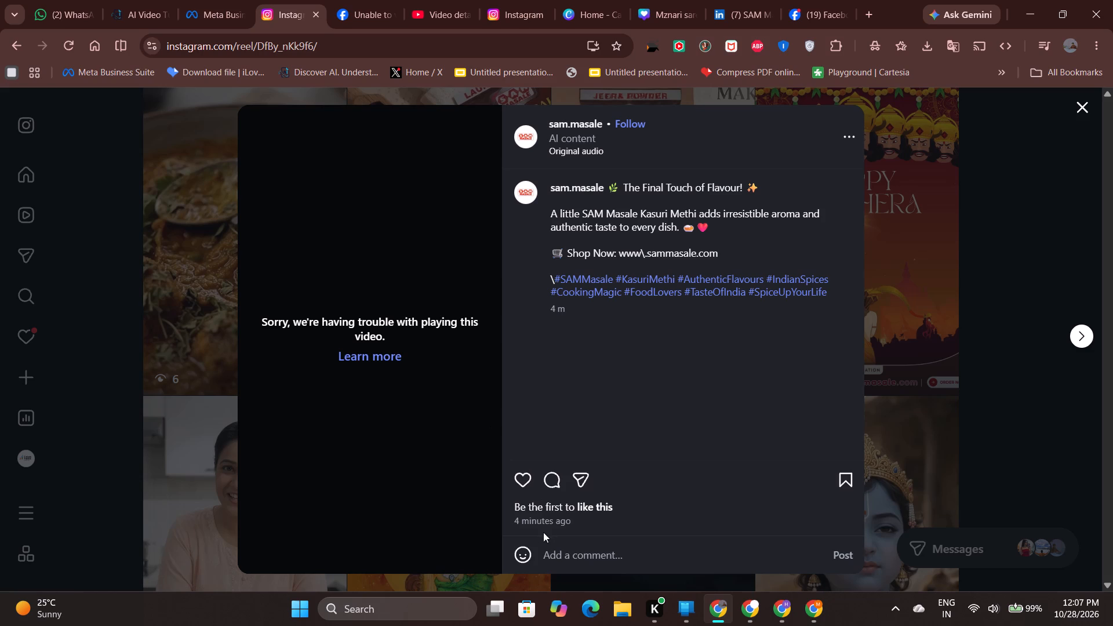
left_click(380, 361)
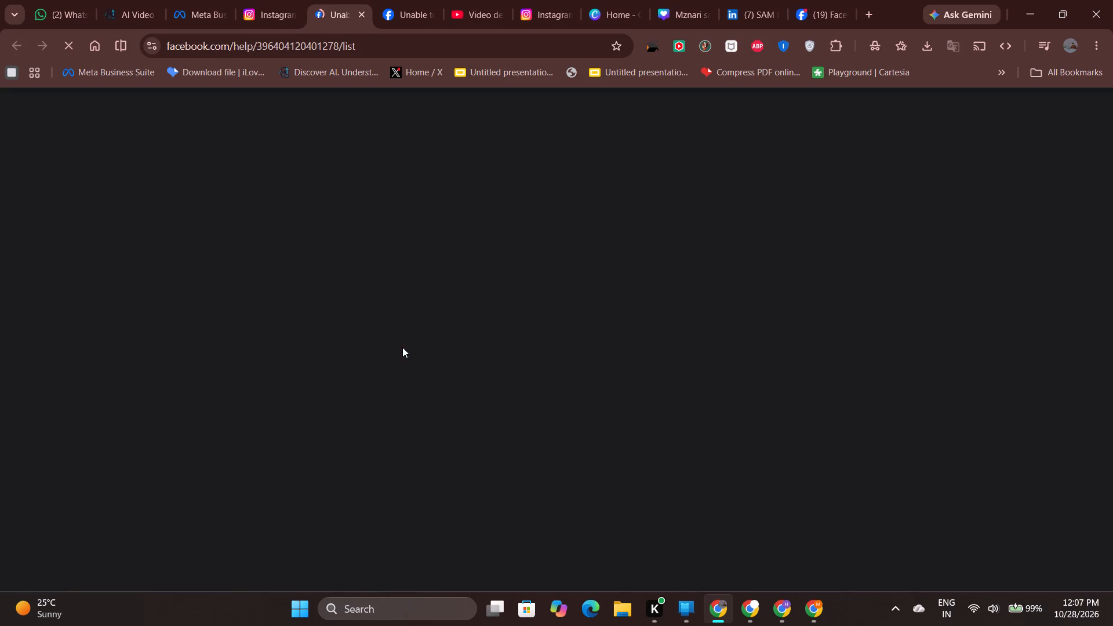
left_click(358, 8)
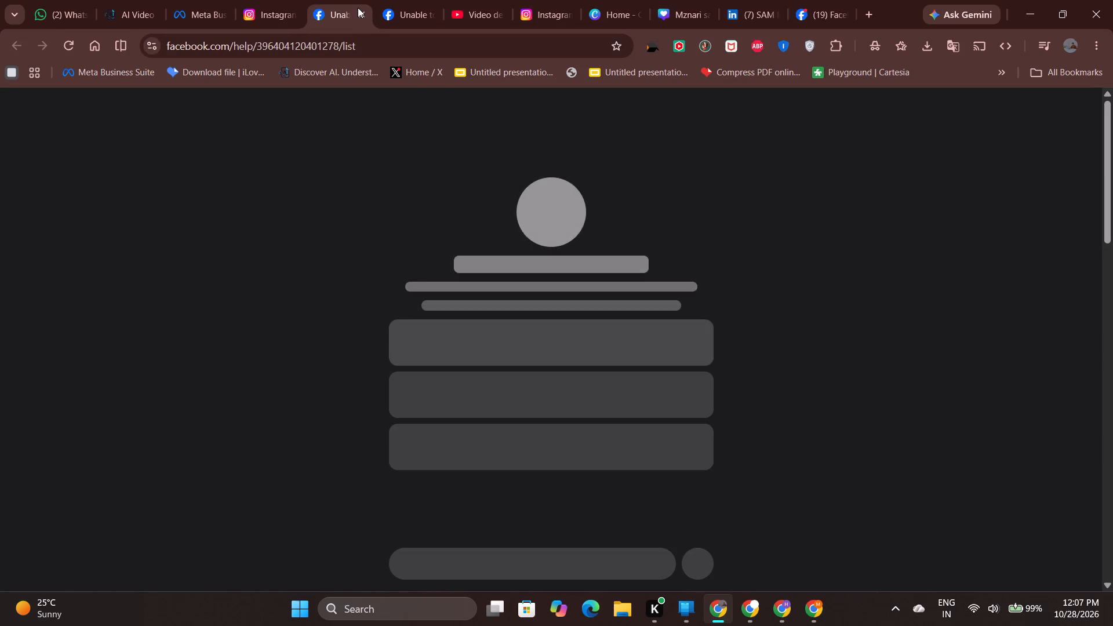
left_click(365, 19)
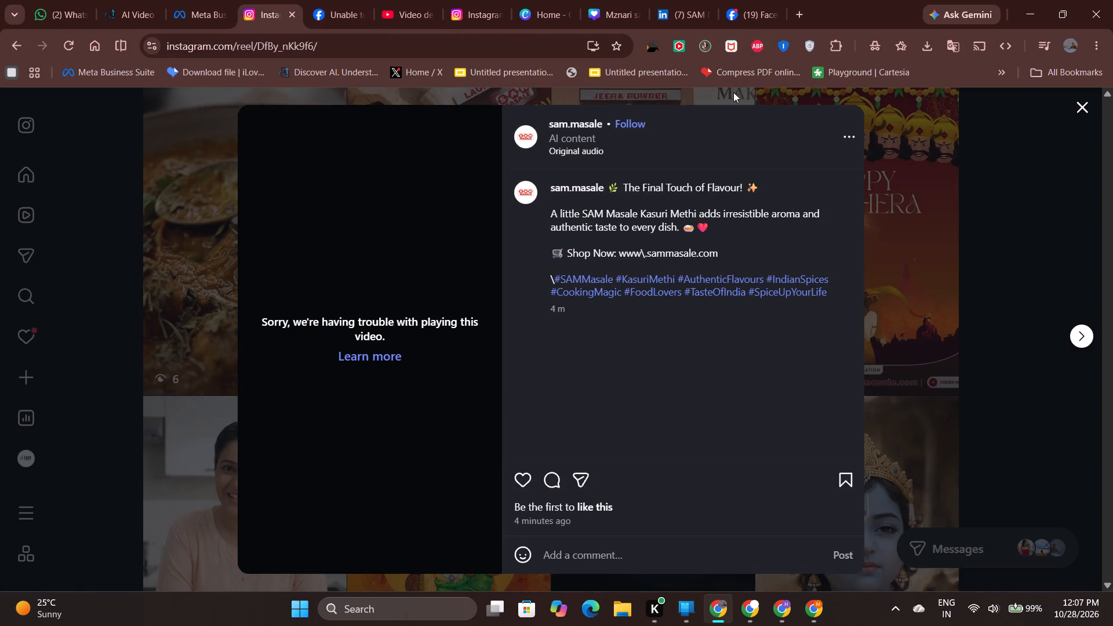
left_click(1087, 105)
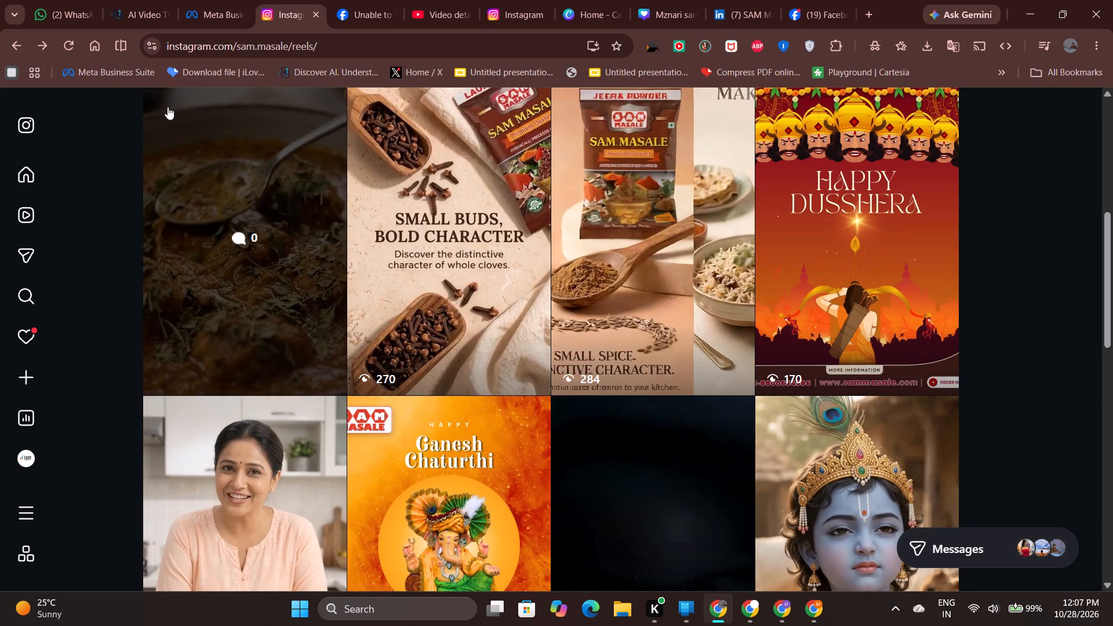
Switch to Meta Business Suite, show the reel's Instagram performance and open the post on Instagram.
left_click(213, 0)
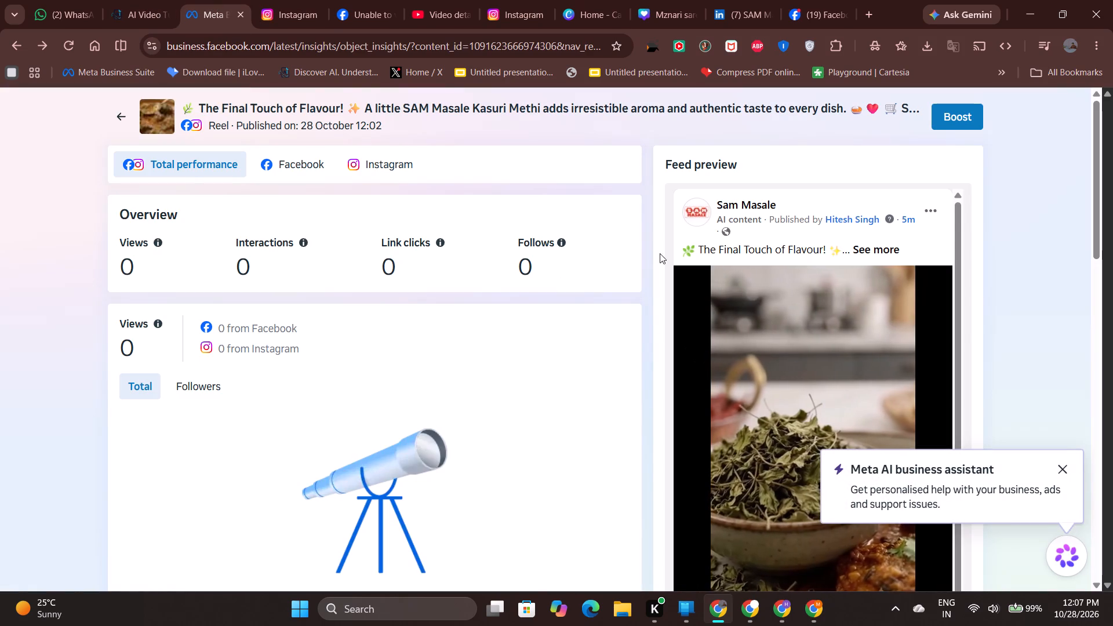
left_click(365, 158)
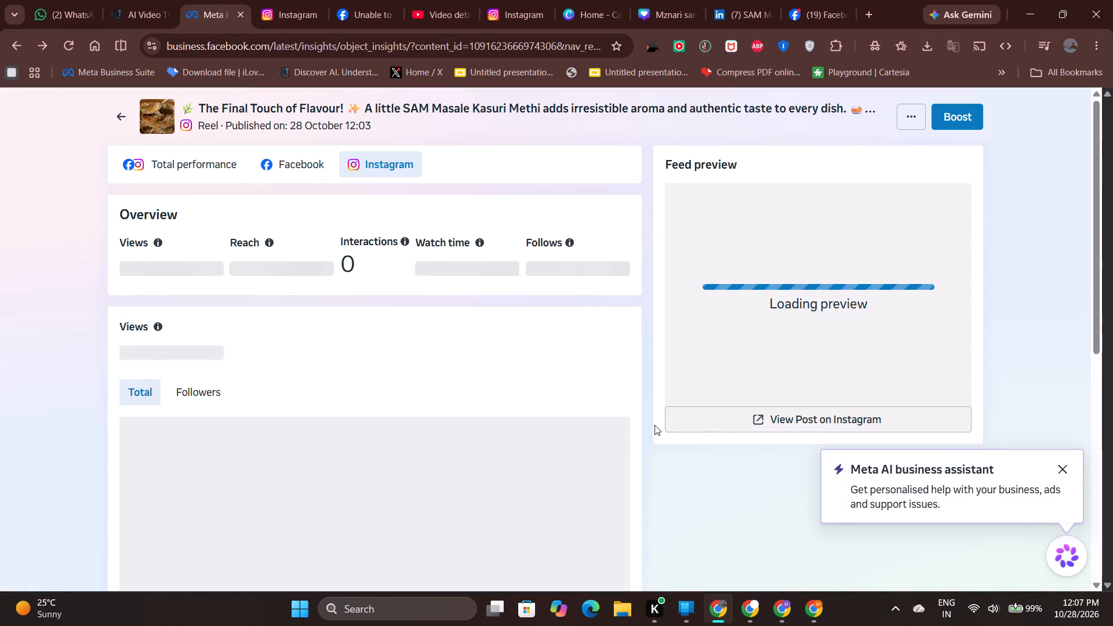
scroll(697, 483, "down", 4)
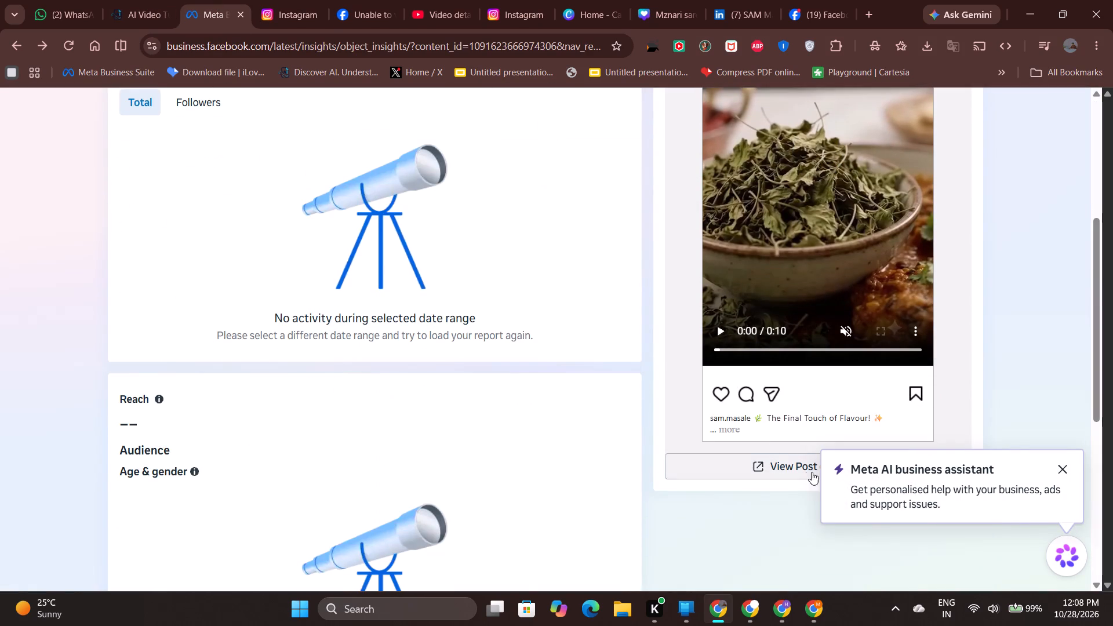
left_click(806, 465)
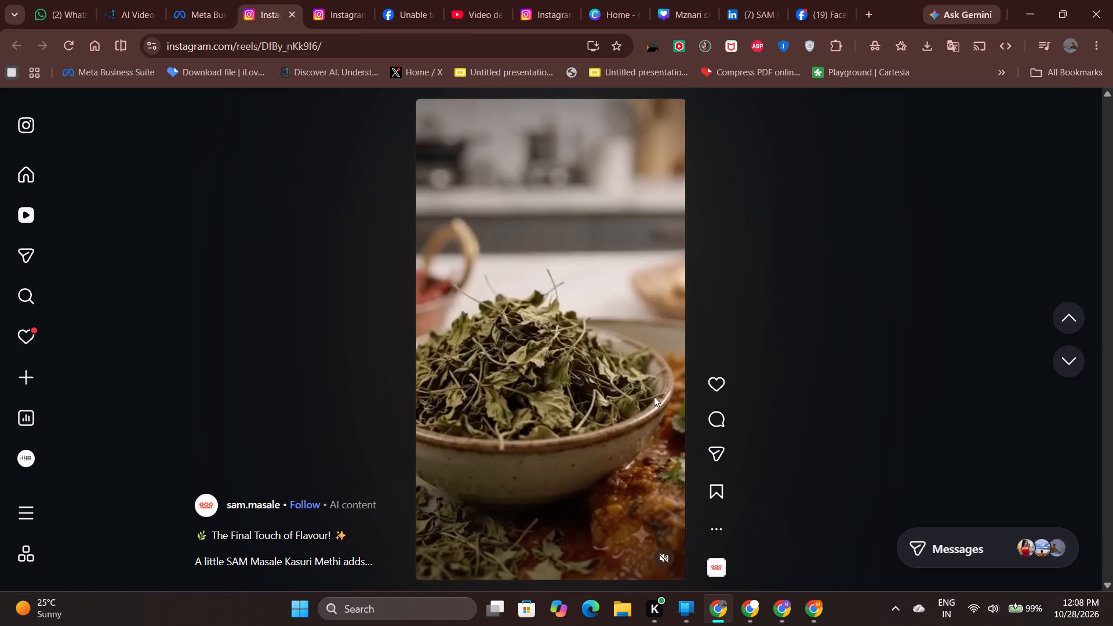
Toggle playback of the Kasuri Methi reel on Instagram and open its sharing options.
left_click(654, 395)
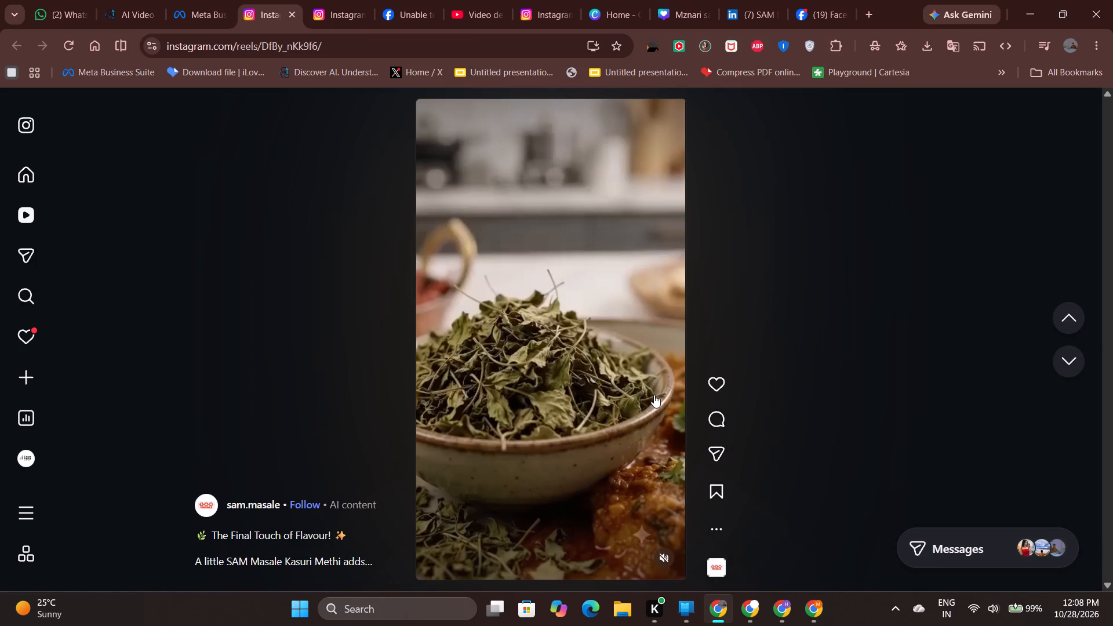
double_click(711, 452)
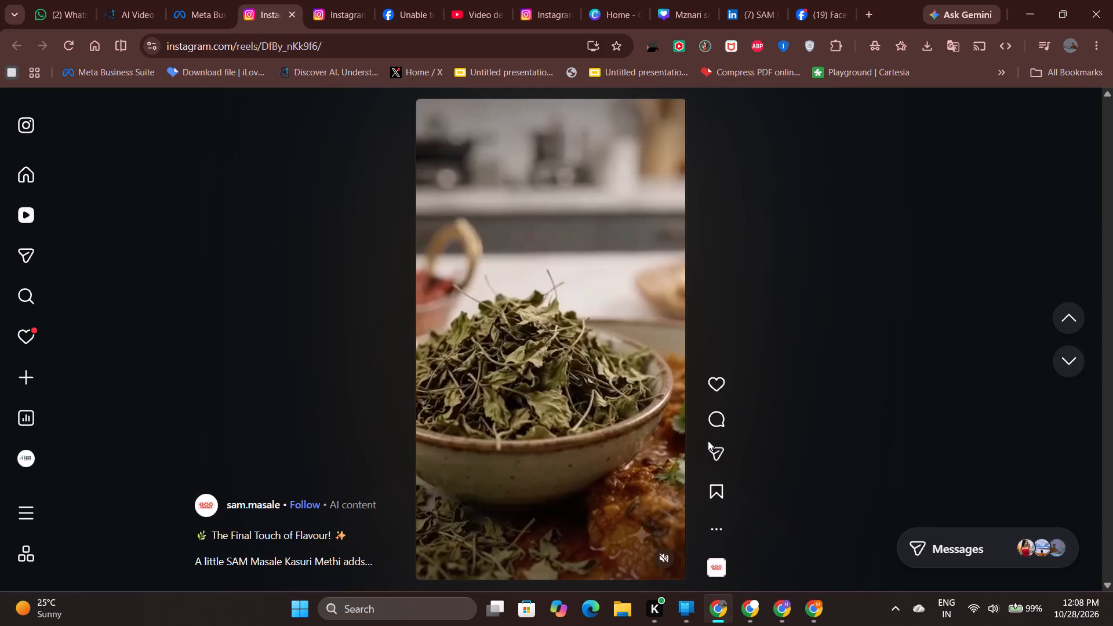
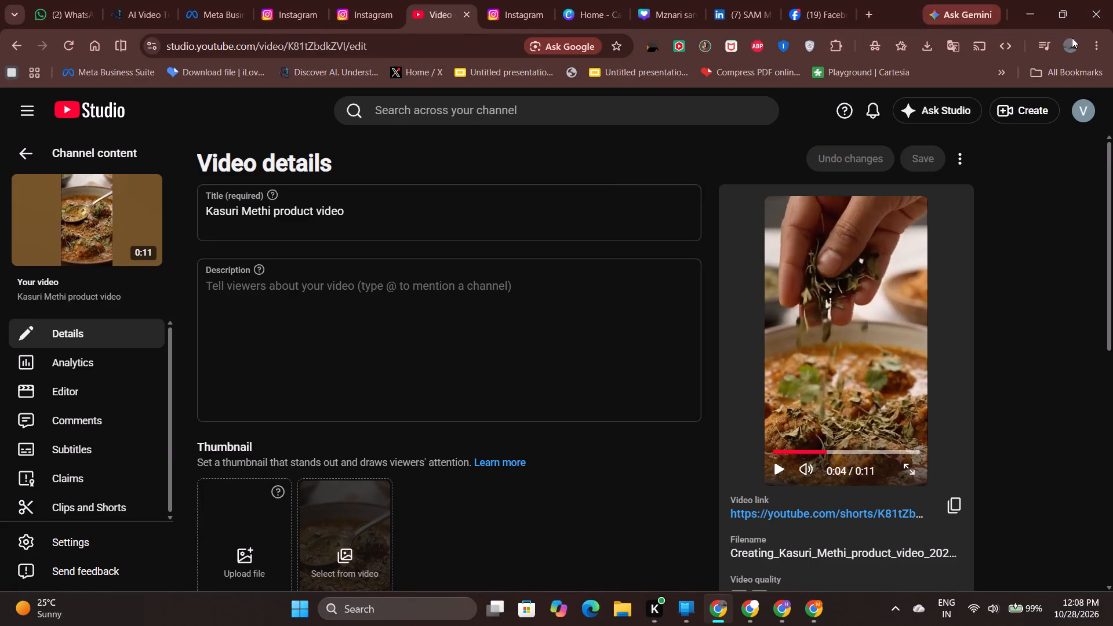
Open the Chrome profile list from the Kasuri Methi video's details page and go to the other available profiles.
left_click(1072, 53)
scroll(1060, 246, "down", 7)
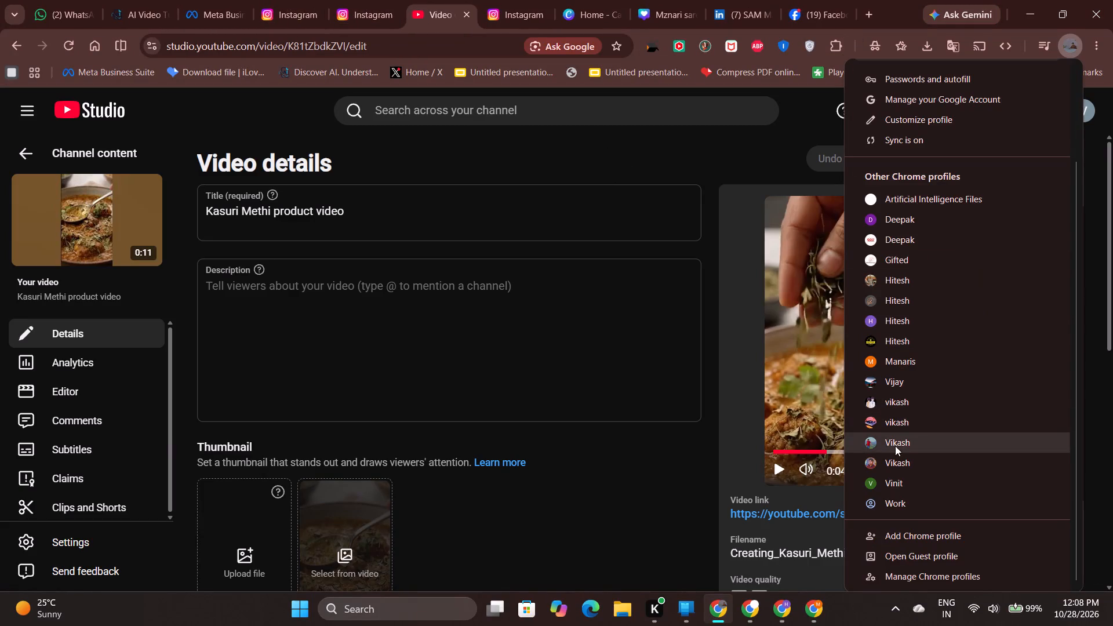
Switch to the Chrome profile signed in to the SAM MASALE channel and open its YouTube Studio dashboard.
left_click(919, 242)
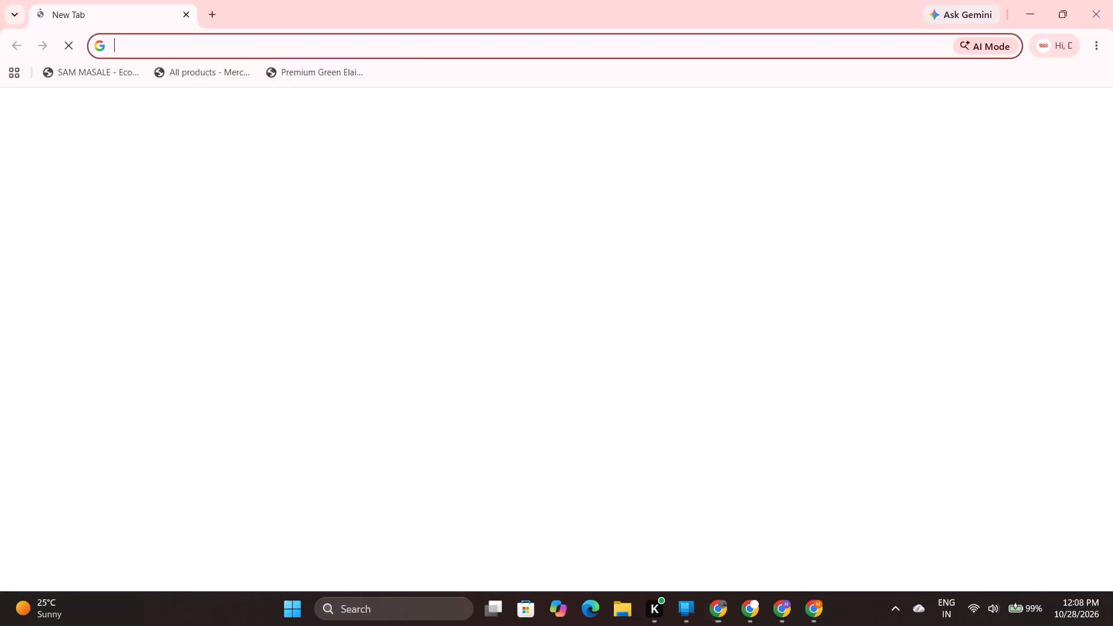
left_click(440, 38)
type("you")
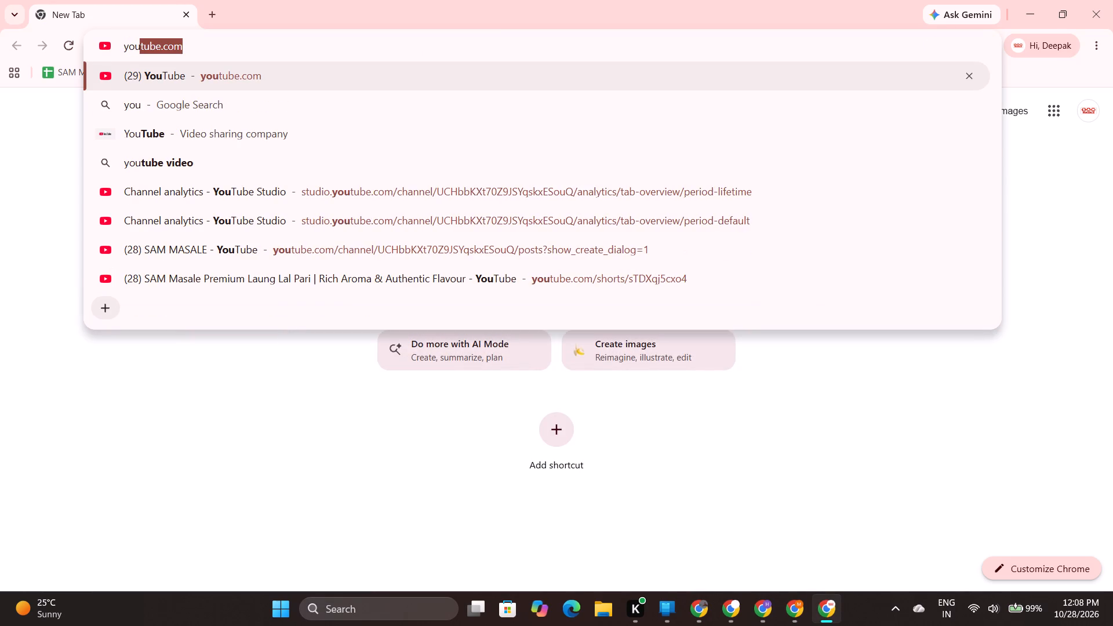
key("Return")
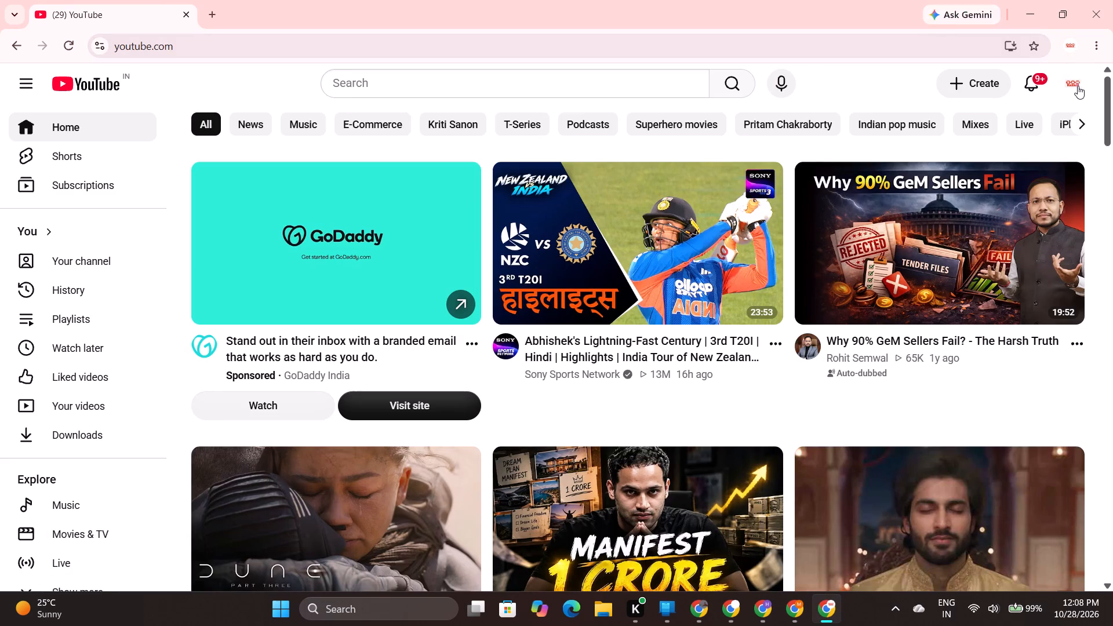
left_click(1079, 81)
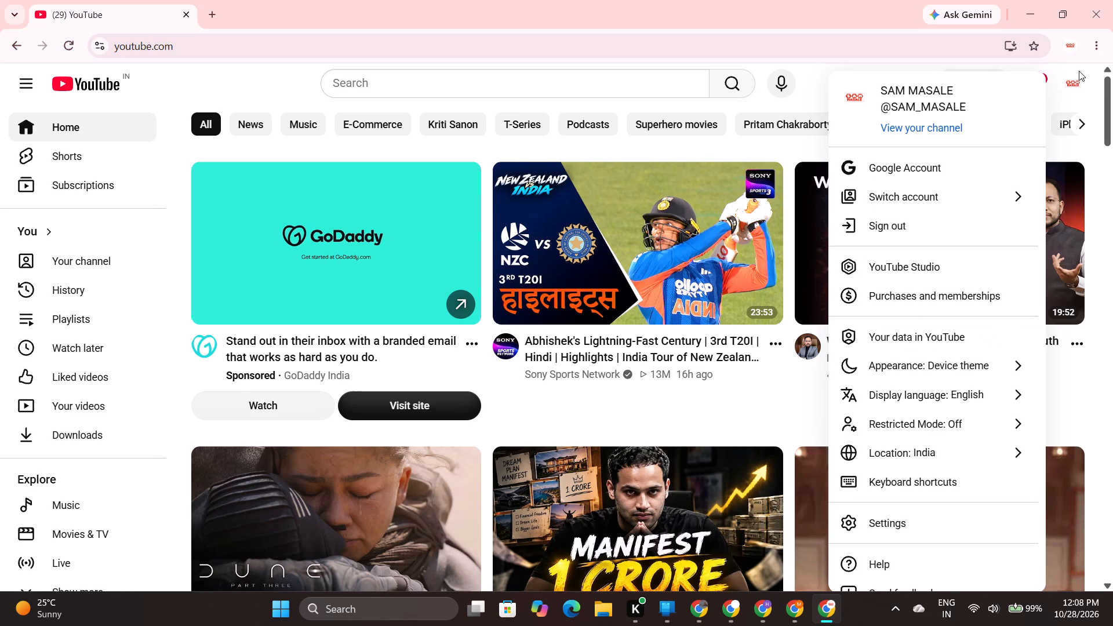
left_click(874, 256)
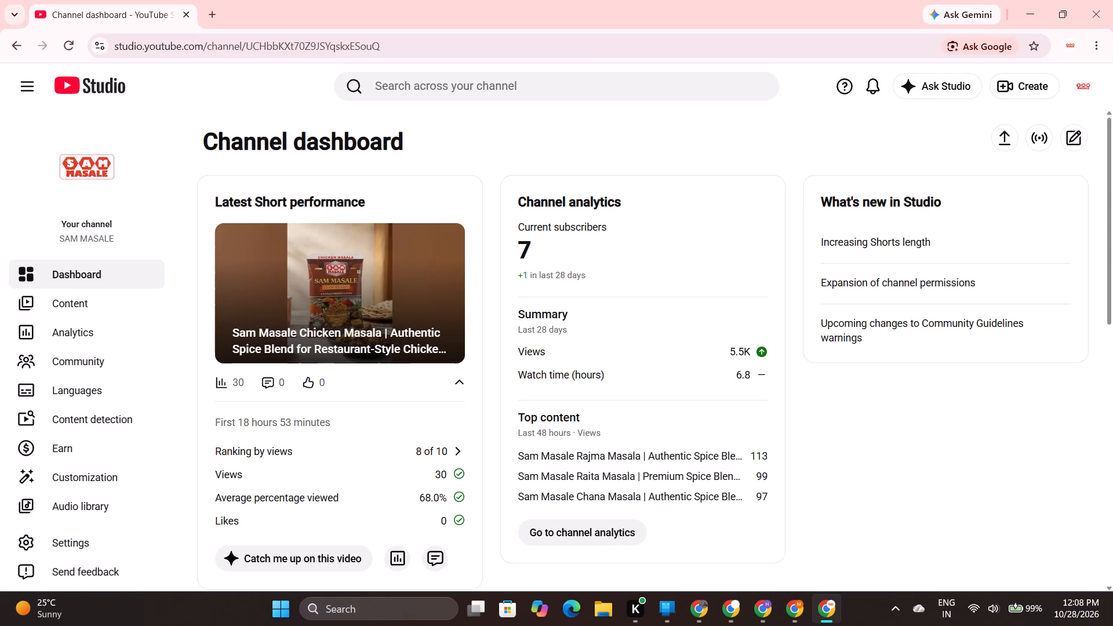
Copy the share link of the Sam Masale Kasuri Methi Short from the channel's content and close the sharing options.
left_click(61, 335)
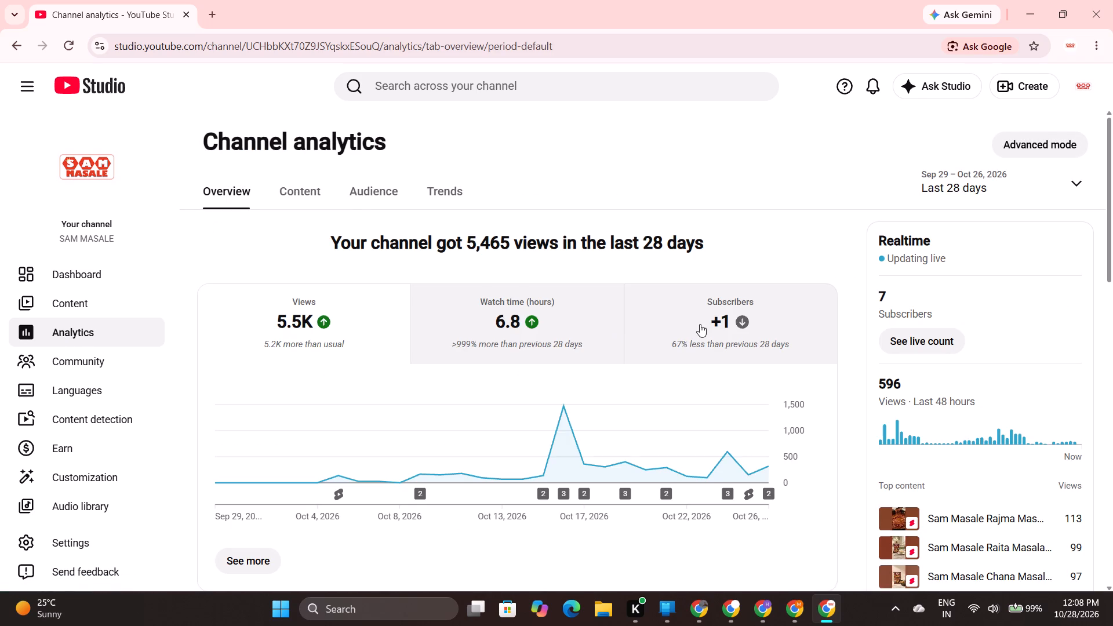
left_click(56, 306)
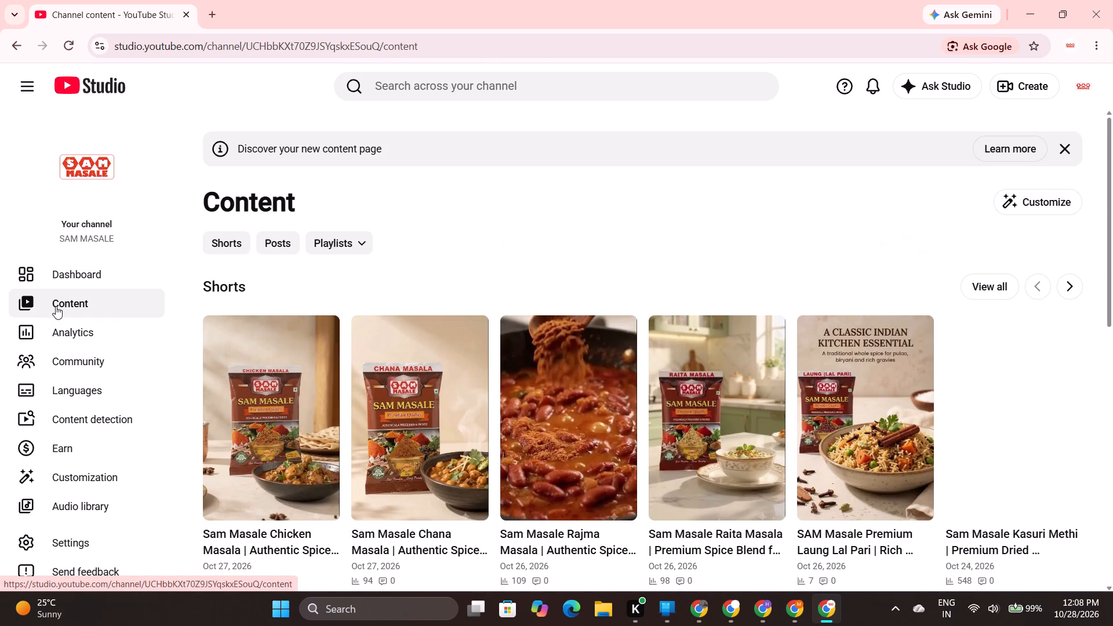
scroll(479, 308, "down", 1)
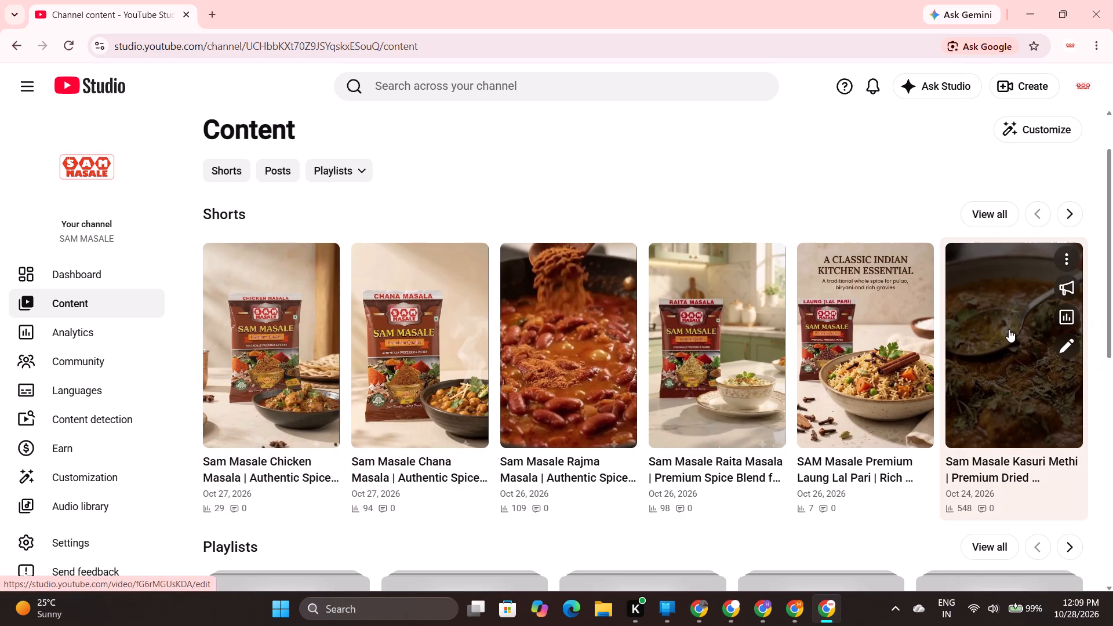
left_click(1063, 263)
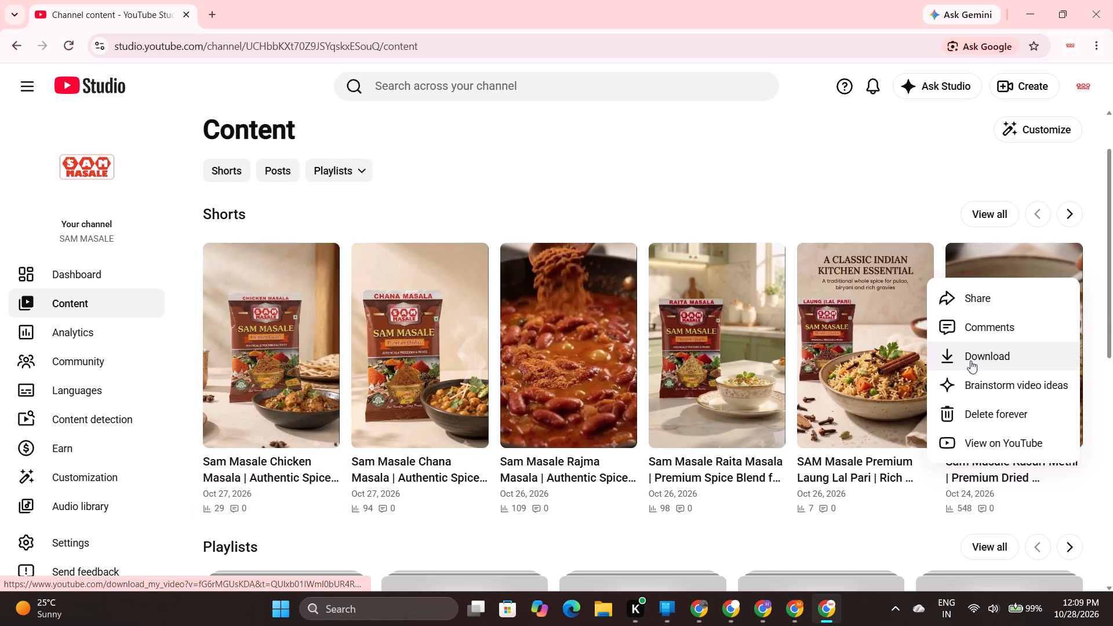
left_click(961, 294)
left_click(683, 356)
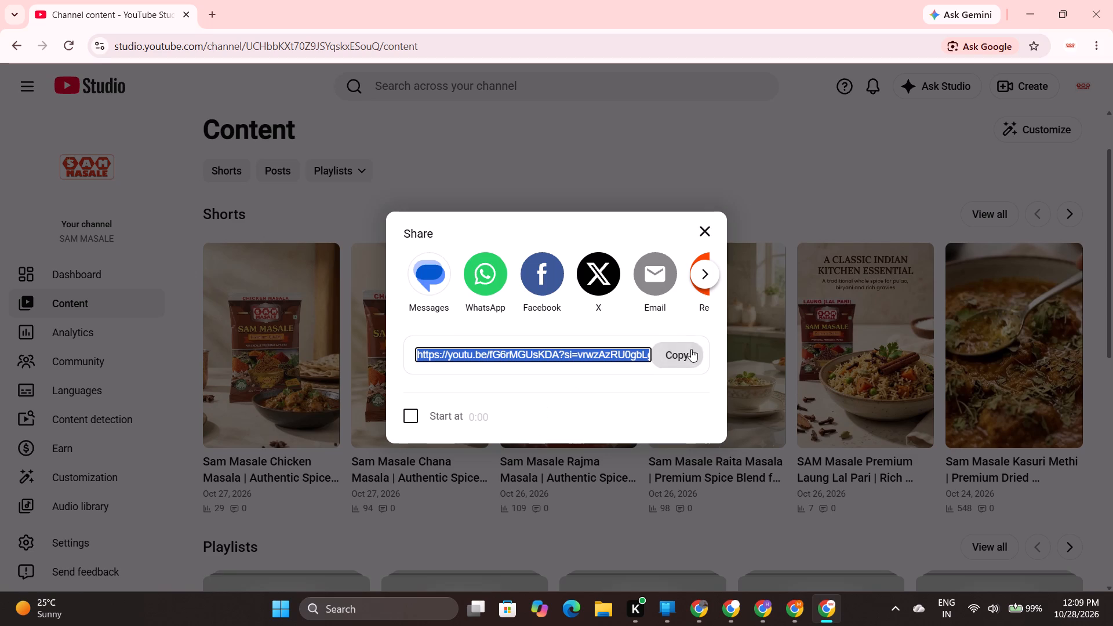
left_click(709, 229)
left_click(704, 233)
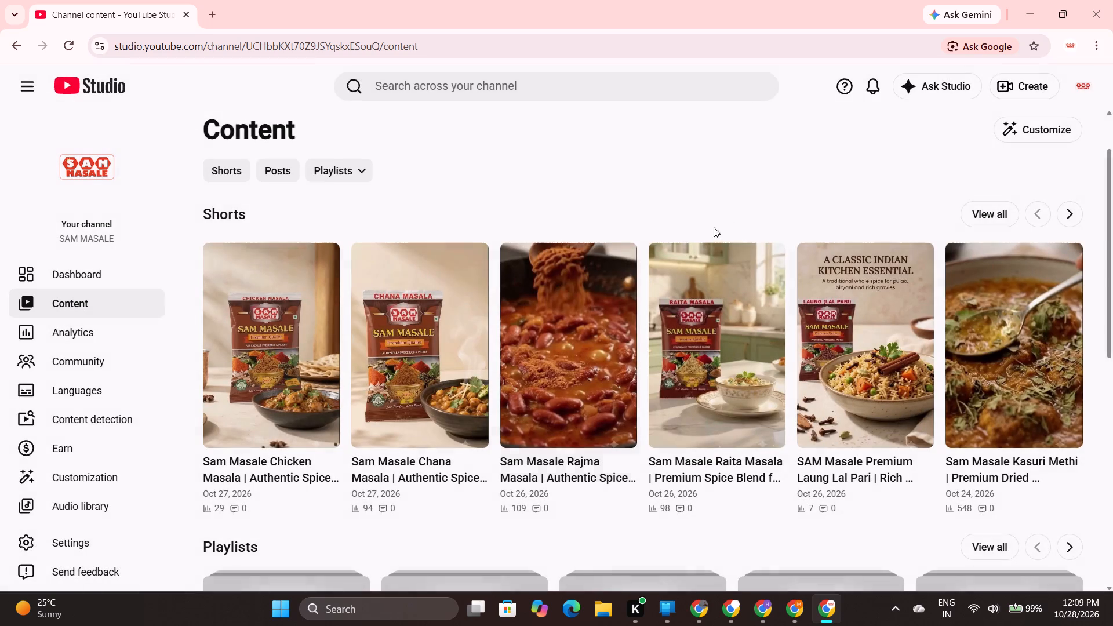
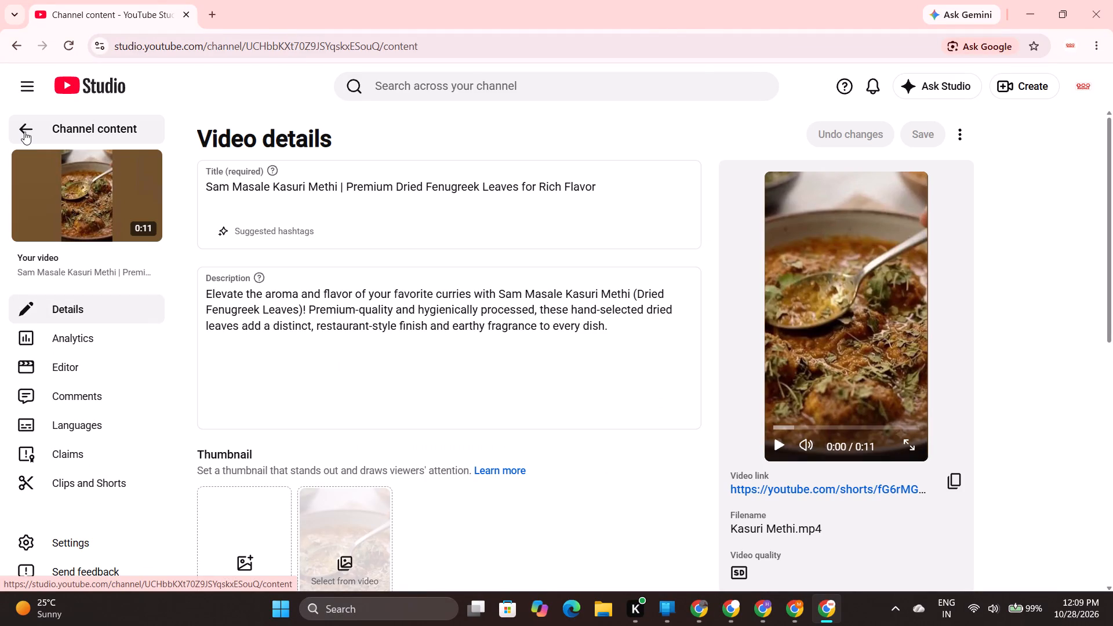
Switch from YouTube Studio back to the Chrome window containing the WhatsApp, Meta Business Suite and Canva pages.
key("alt+Tab")
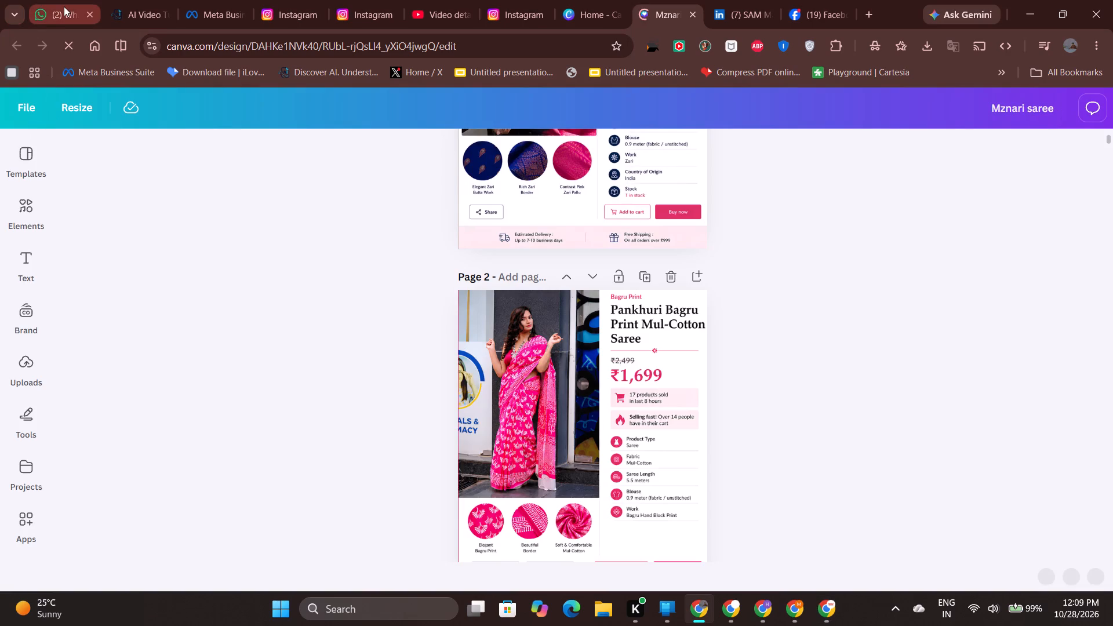